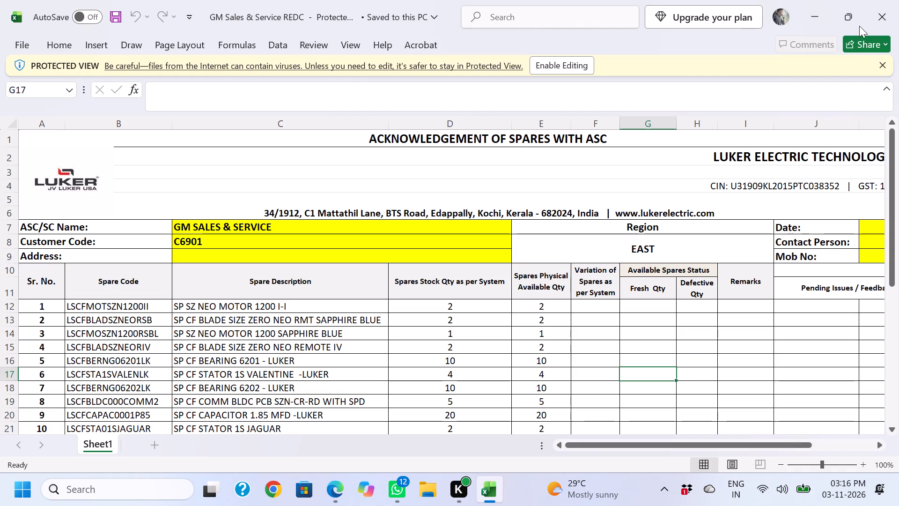
Enable editing of the protected spares acknowledgement workbook.
left_click(560, 65)
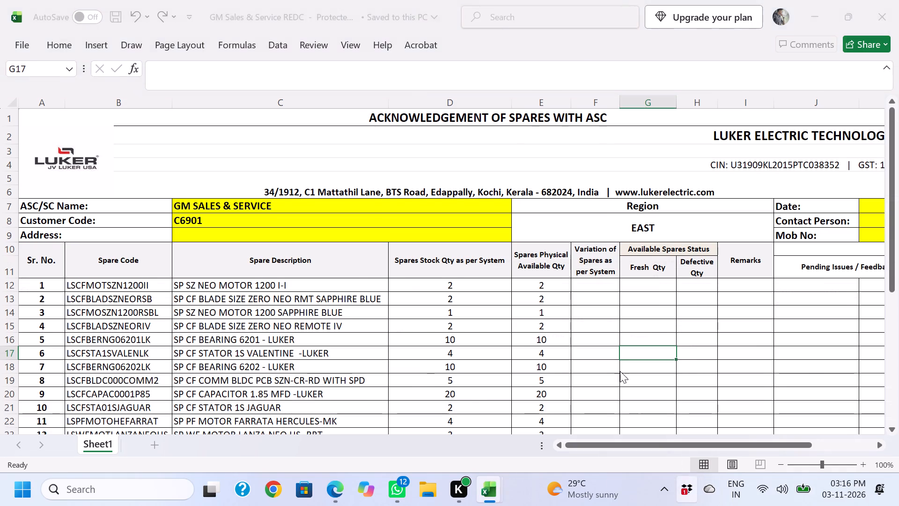
Copy the Spares Physical Available Qty values for spares 1 to 12 into the Fresh Qty column.
scroll(611, 372, "down", 2)
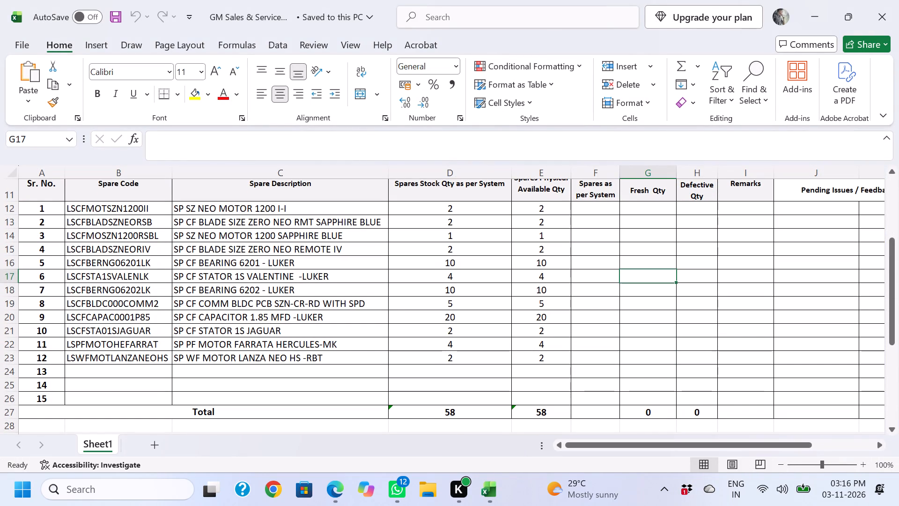
left_click_drag(536, 211, 543, 361)
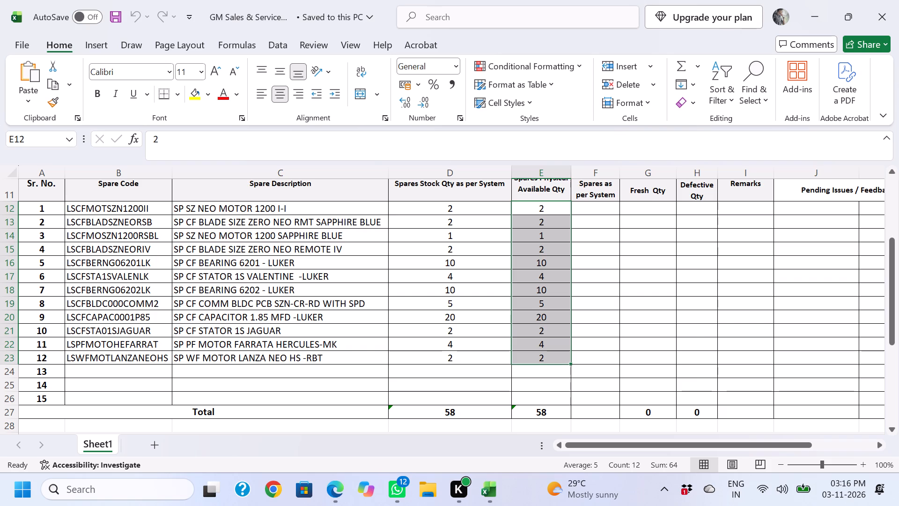
right_click(540, 339)
left_click(572, 45)
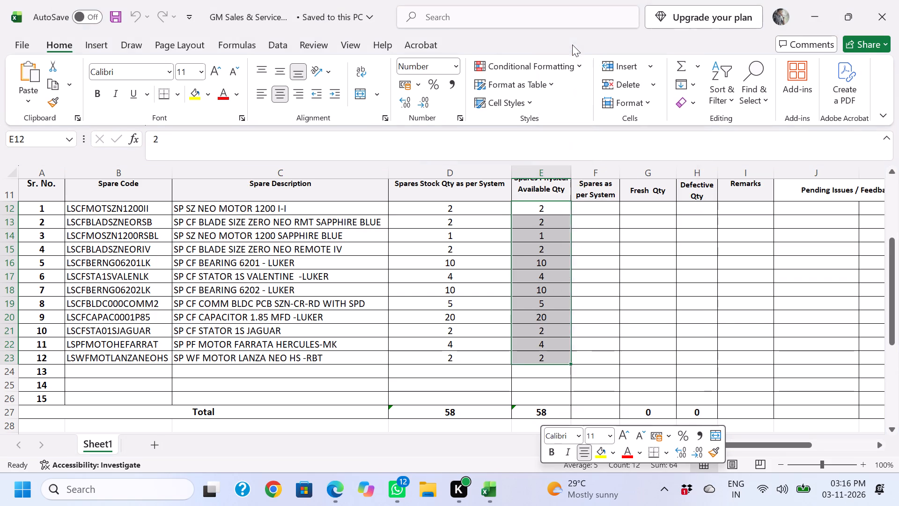
left_click(633, 208)
right_click(633, 208)
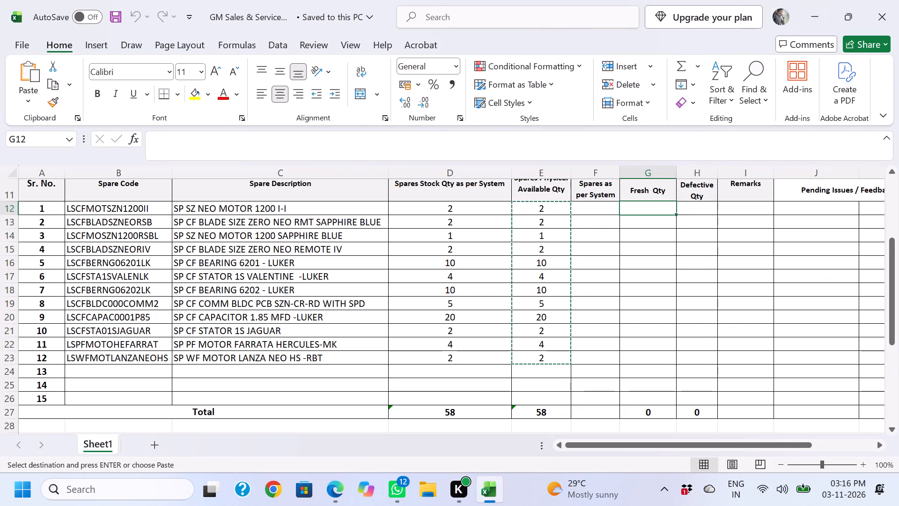
left_click(662, 149)
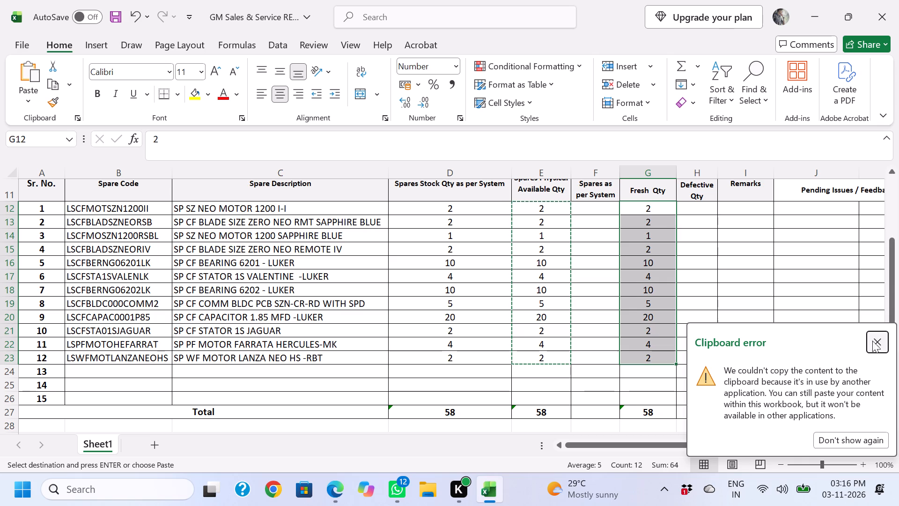
left_click(877, 335)
For SP PF MOTOR FARRATA HERCULES-MK, set Fresh Qty to 3 and Defective Qty to 1.
left_click(727, 352)
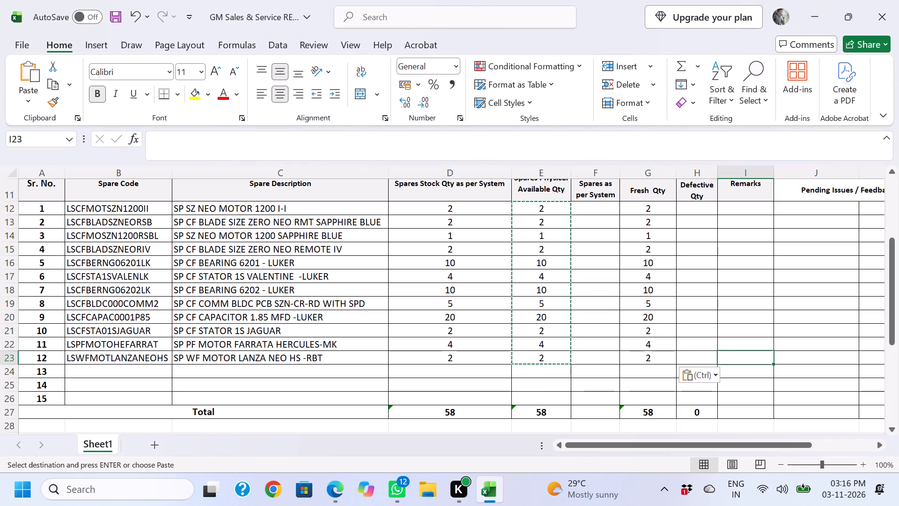
left_click(694, 350)
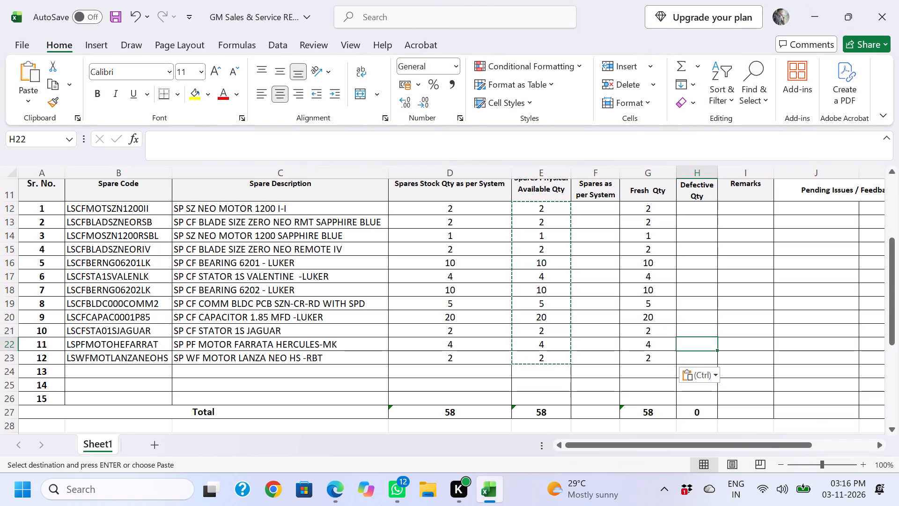
left_click(654, 347)
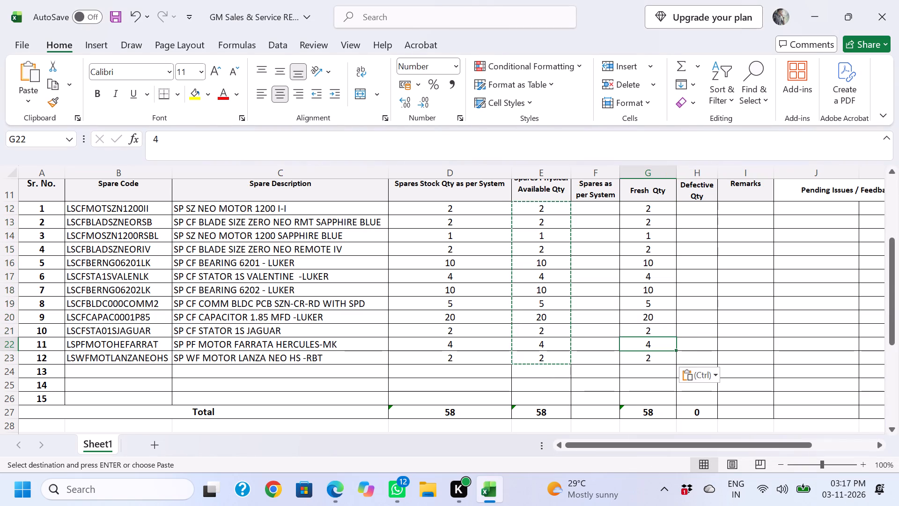
key("BackSpace")
key("3")
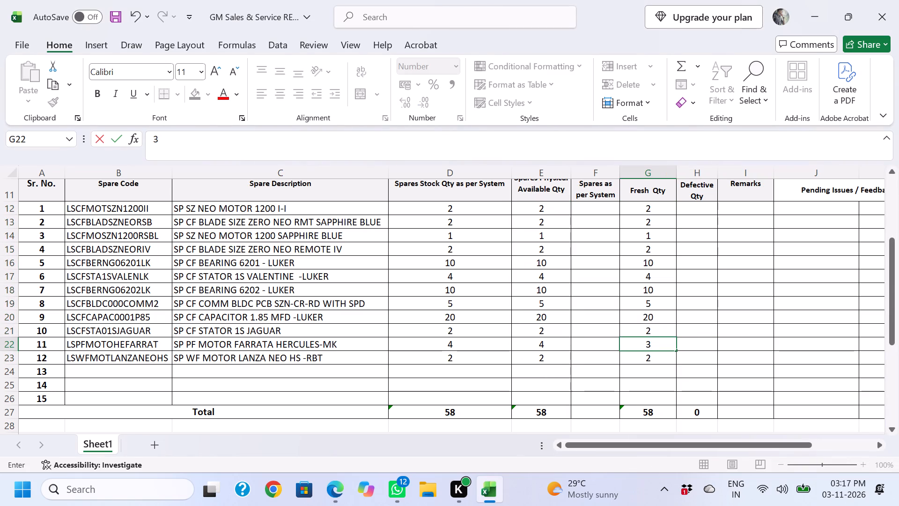
key("Right")
key("1")
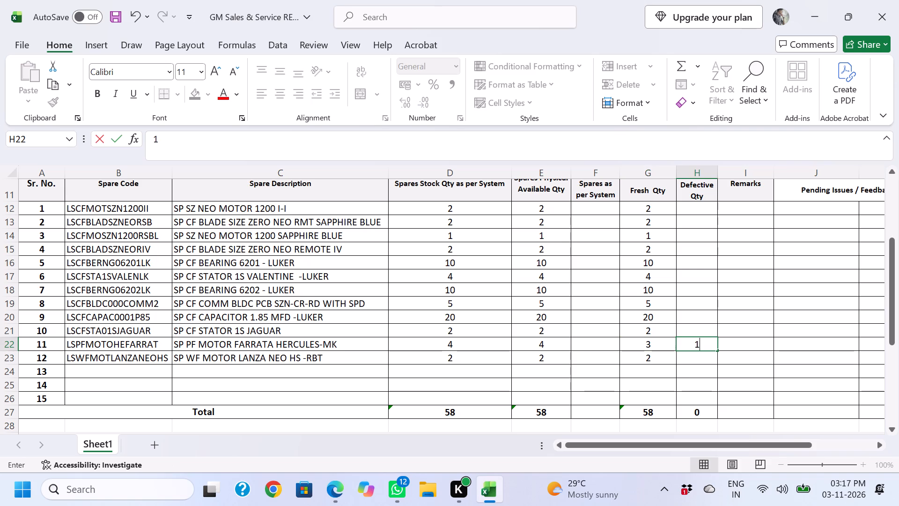
scroll(621, 304, "up", 2)
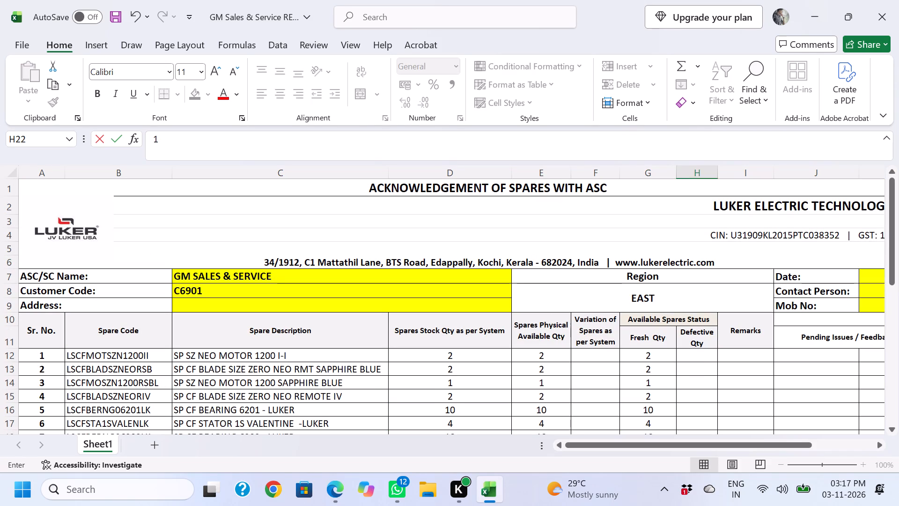
left_click_drag(656, 442, 700, 452)
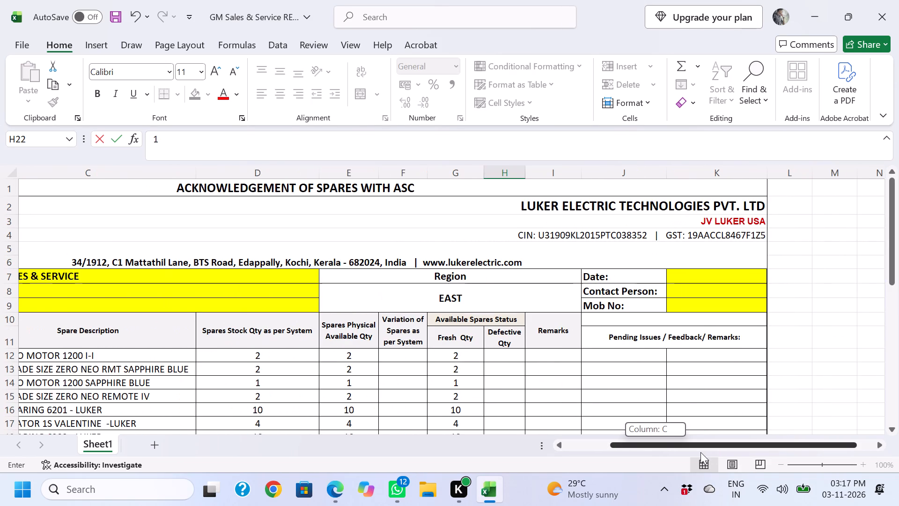
left_click_drag(700, 452, 595, 446)
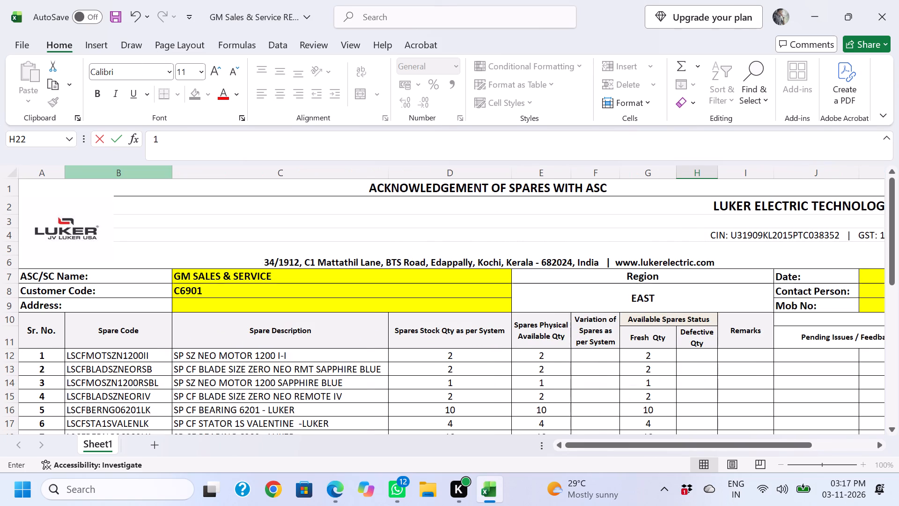
left_click(192, 310)
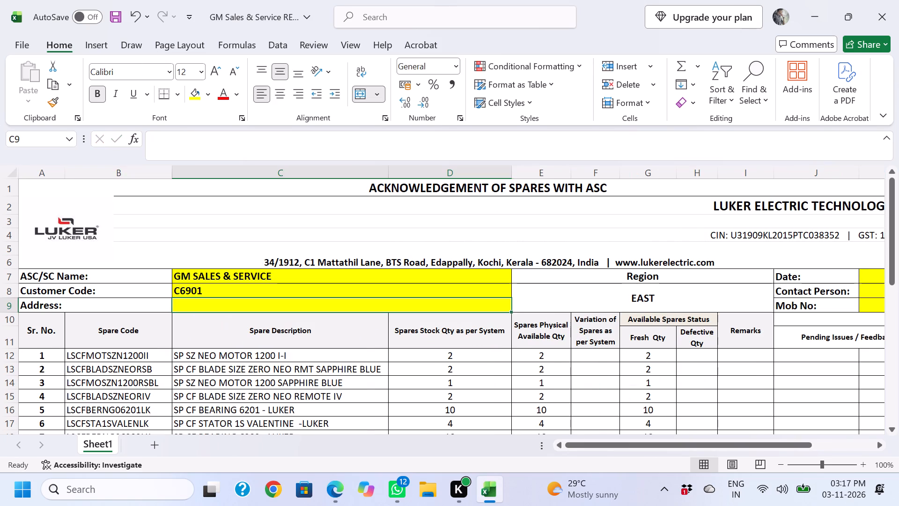
Examine the sheet's print preview and printer status, and return to the sheet to look over its layout.
left_click(26, 46)
left_click(54, 292)
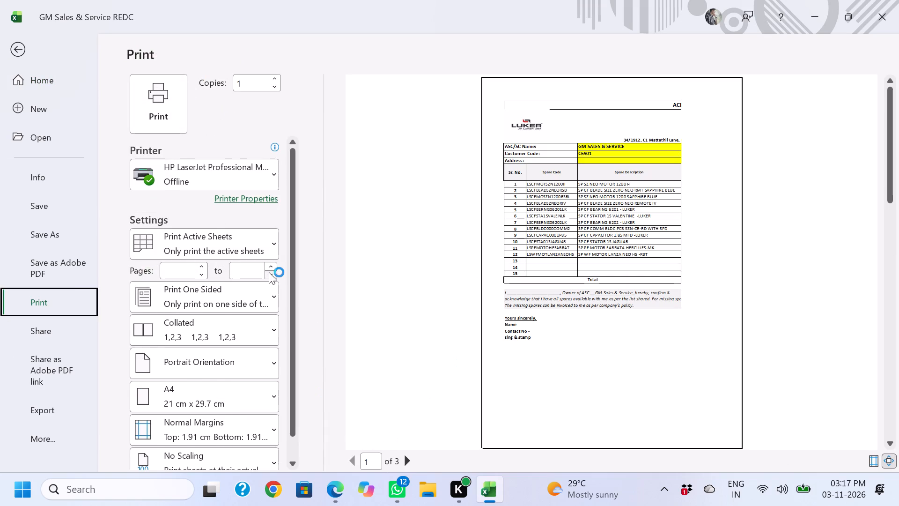
scroll(267, 273, "down", 1)
scroll(237, 254, "up", 3)
left_click(19, 49)
scroll(565, 256, "down", 2)
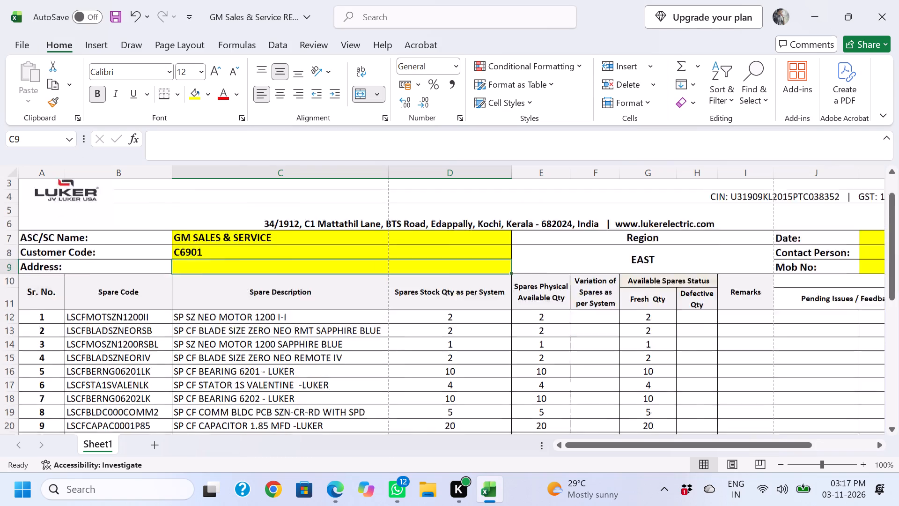
scroll(564, 258, "down", 5)
scroll(489, 314, "up", 10)
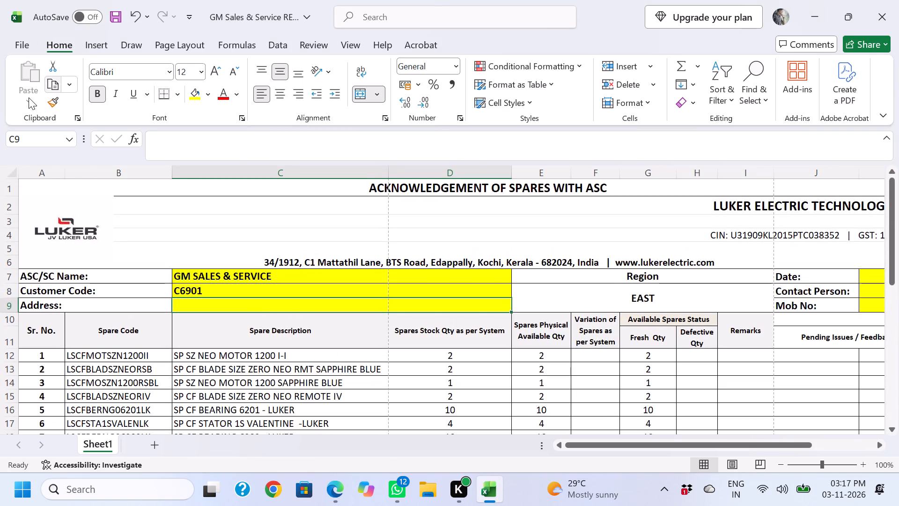
Set the sheet's print orientation to Landscape.
left_click(10, 44)
left_click(46, 300)
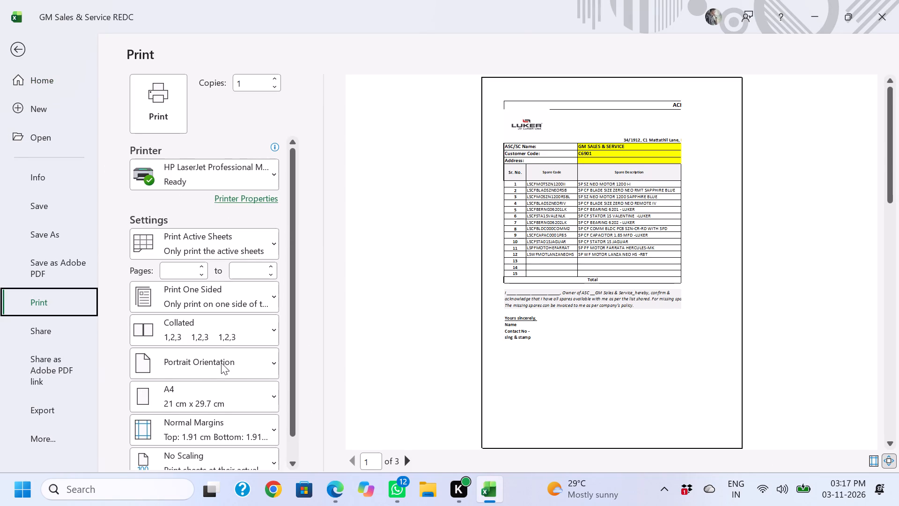
left_click(260, 201)
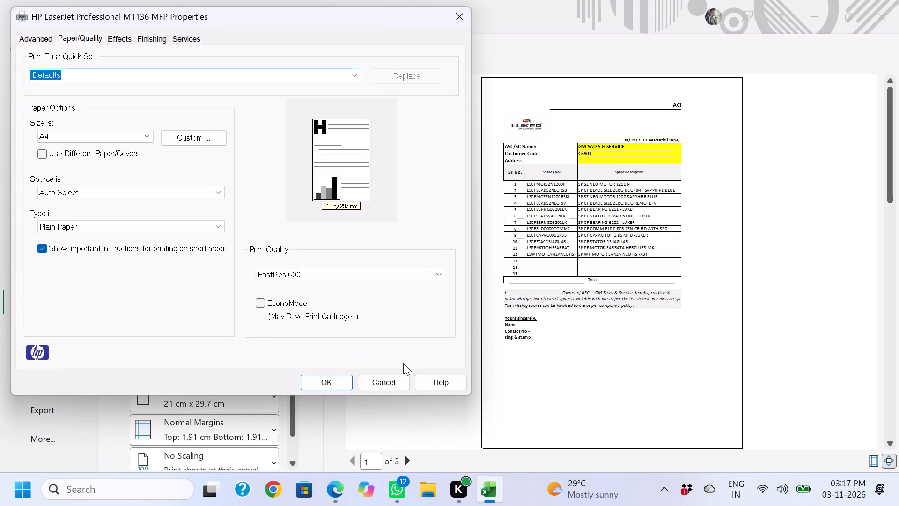
left_click(397, 383)
scroll(180, 297, "down", 3)
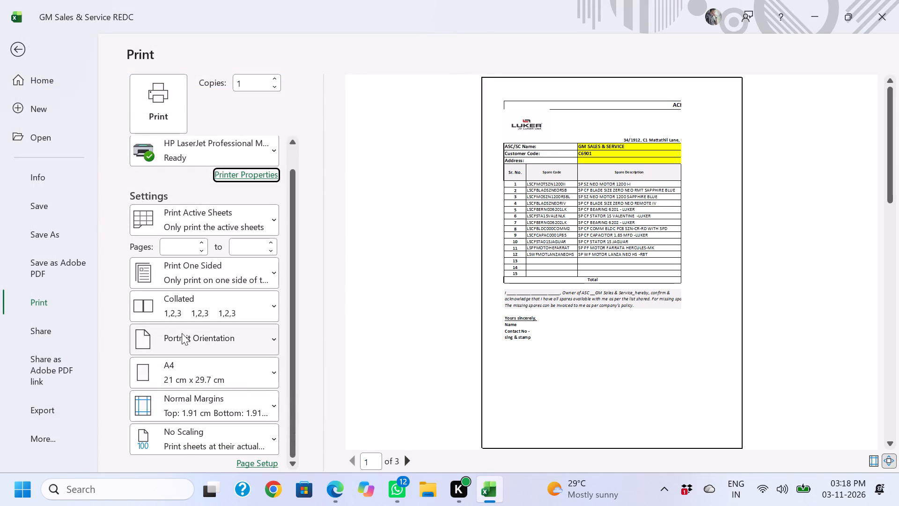
left_click(203, 329)
left_click(187, 408)
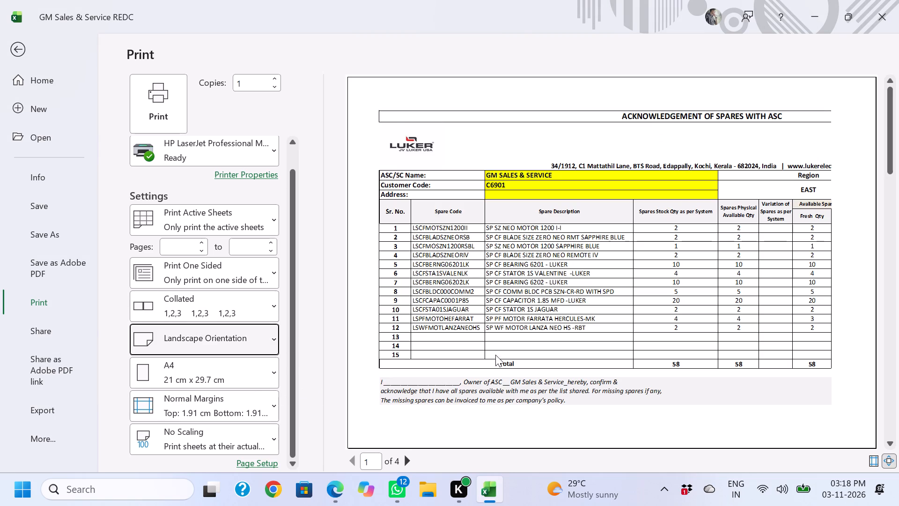
Set the print scaling to fit the sheet on 1 page wide by 1 tall.
scroll(471, 374, "down", 6)
scroll(471, 375, "up", 11)
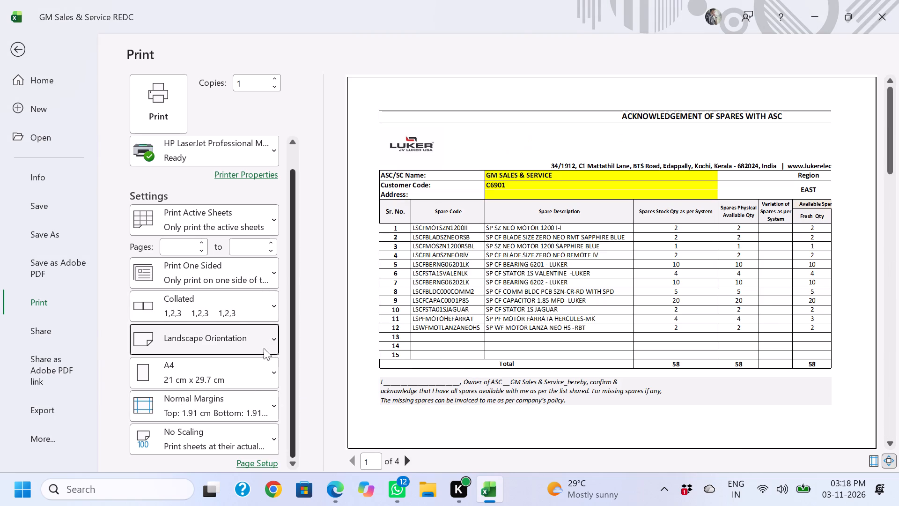
scroll(234, 325, "down", 3)
left_click(258, 466)
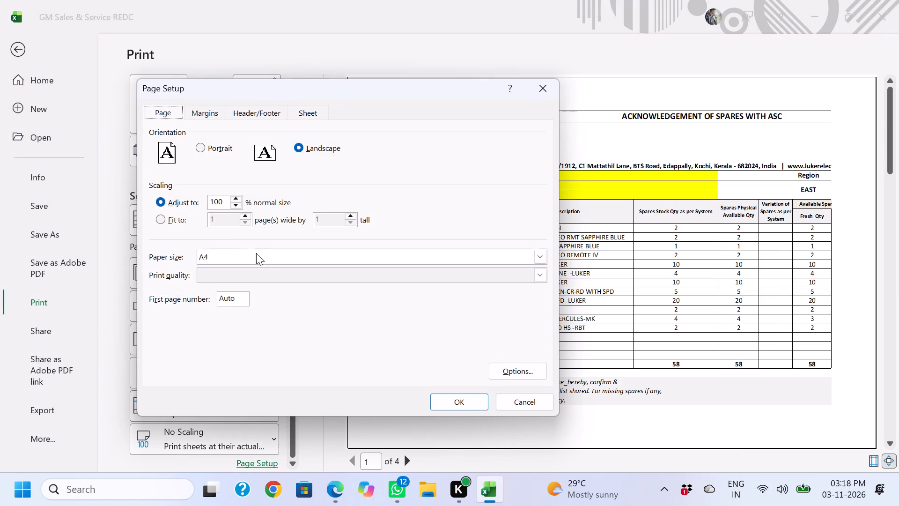
left_click(174, 217)
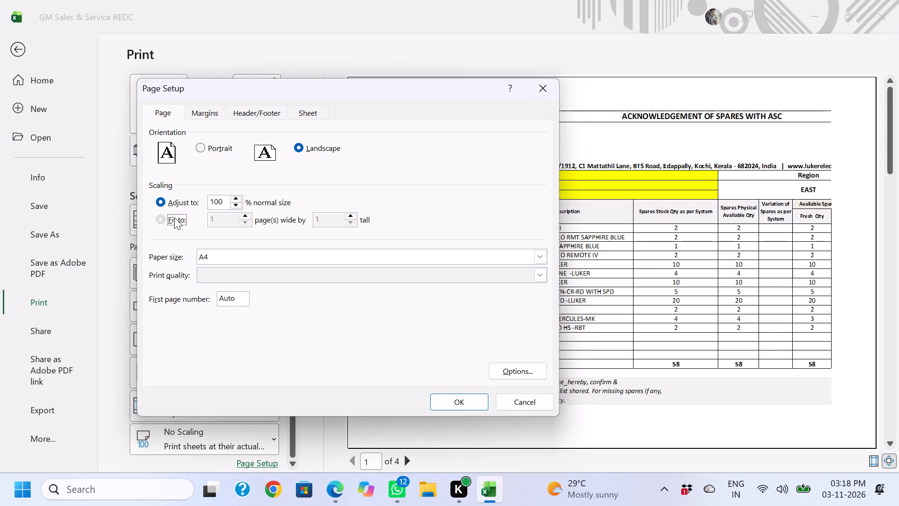
left_click(445, 405)
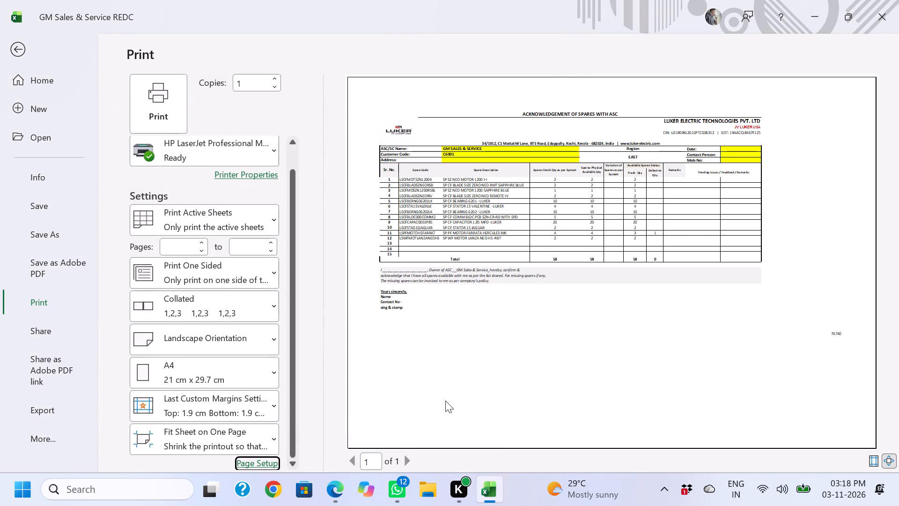
Review the preview and print one copy of the sheet on the HP LaserJet printer.
scroll(465, 335, "up", 4)
scroll(465, 334, "down", 2)
scroll(465, 331, "up", 4)
scroll(485, 294, "up", 4)
scroll(453, 283, "down", 3)
scroll(453, 282, "up", 3)
scroll(453, 282, "down", 4)
scroll(453, 282, "up", 3)
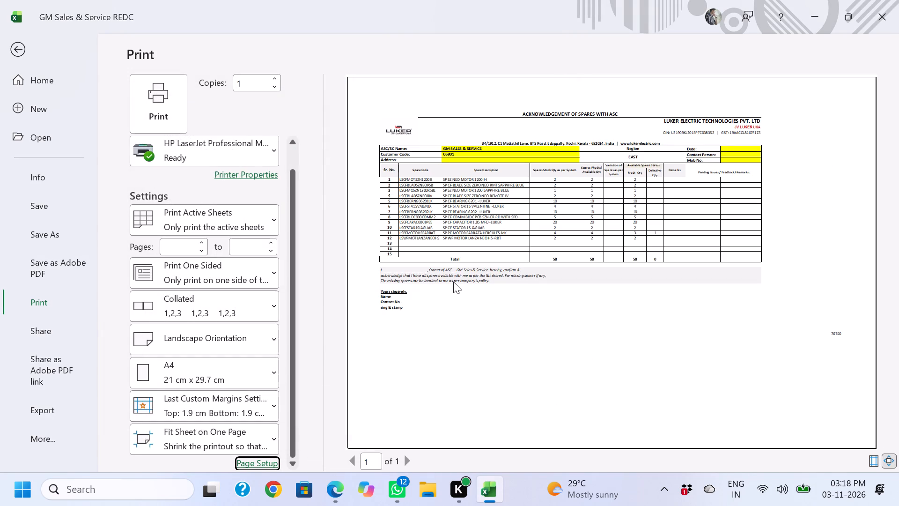
left_click(179, 95)
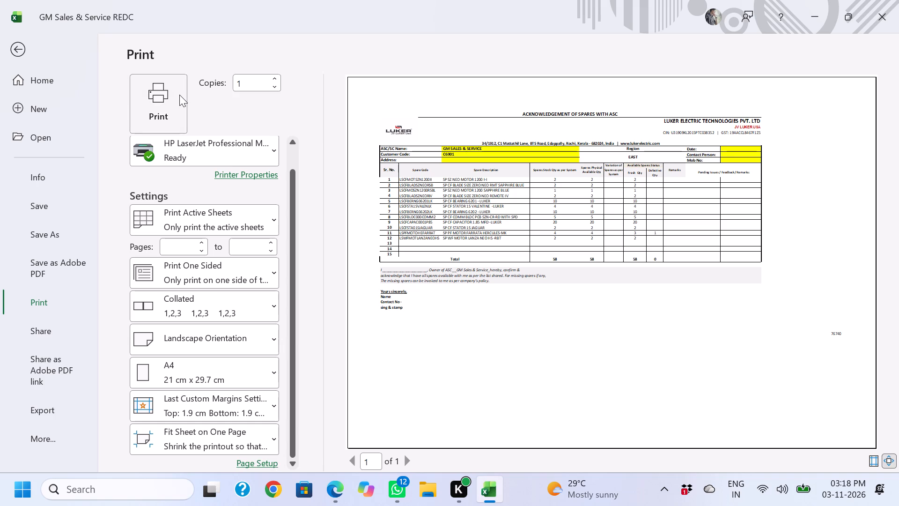
Inspect the formula in the Total row of the Defective Qty column.
scroll(517, 323, "down", 3)
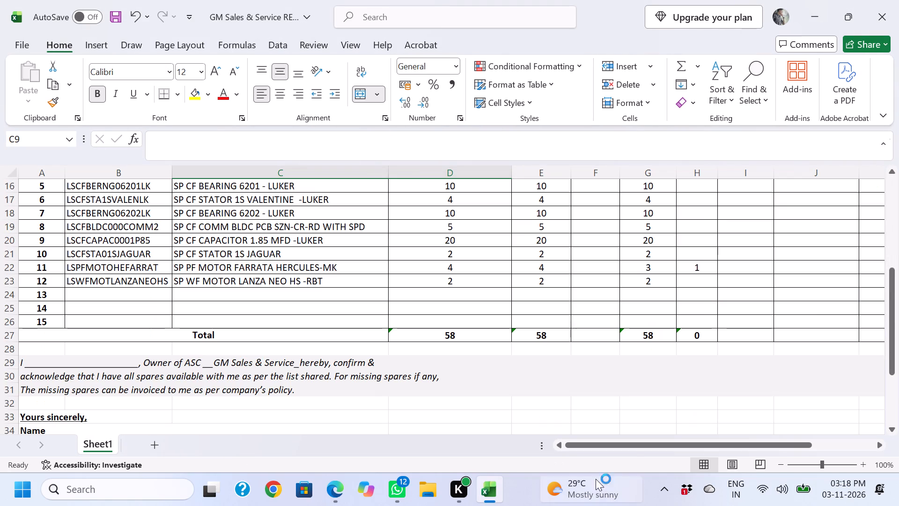
left_click_drag(620, 445, 634, 432)
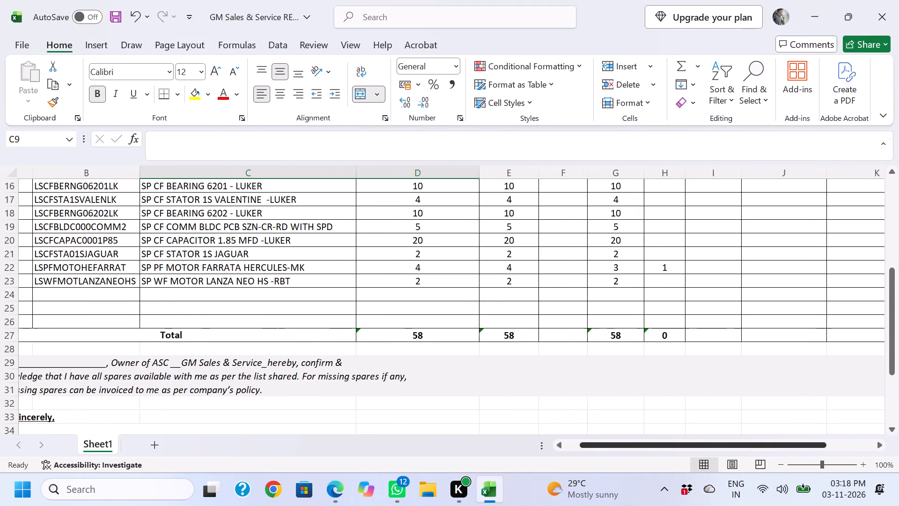
scroll(588, 384, "up", 2)
scroll(588, 384, "down", 1)
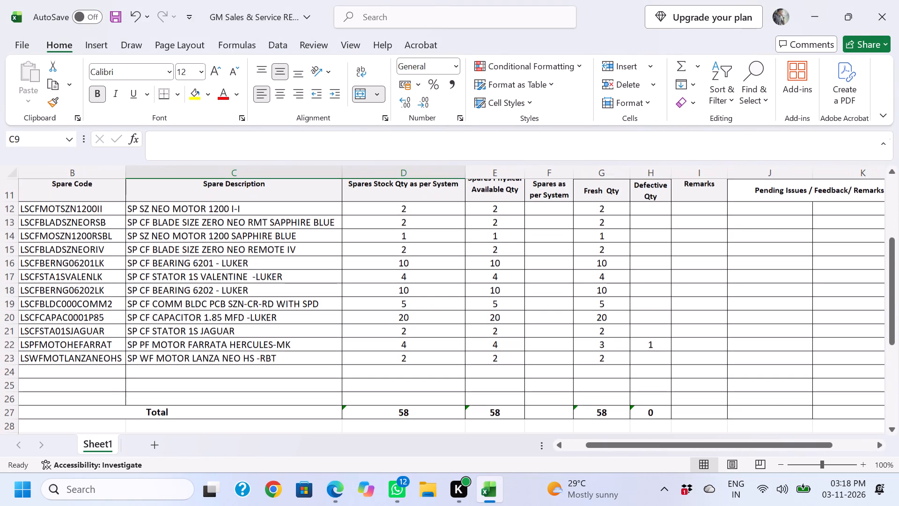
left_click(657, 417)
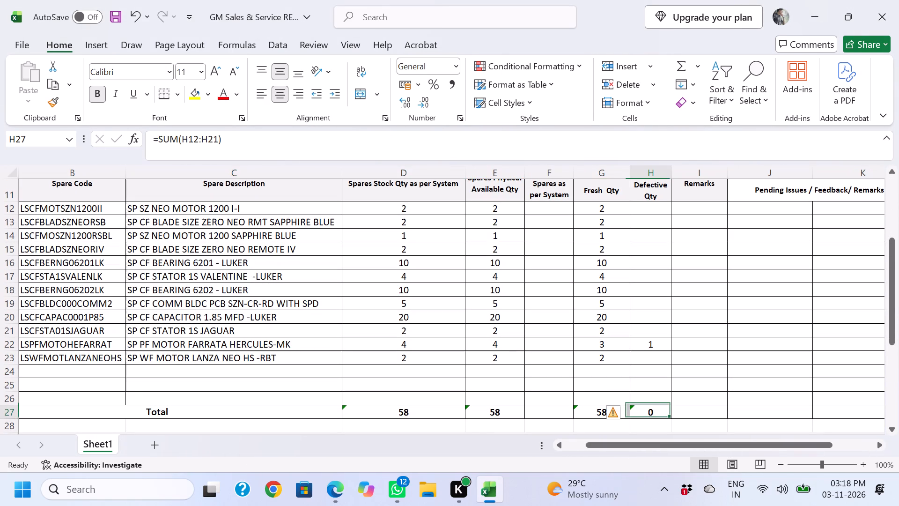
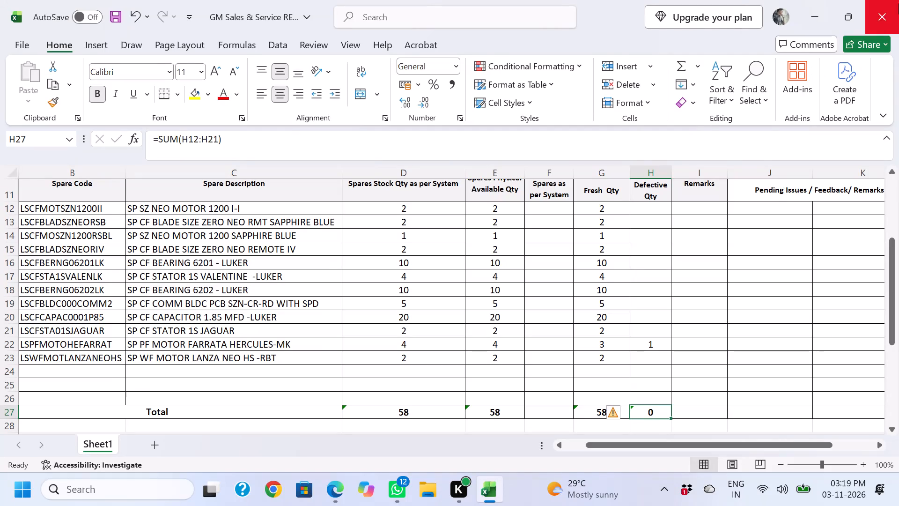
For SP PF MOTOR FARRATA HERCULES-MK, set the Fresh Qty to 1 and the Defective Qty to 3.
left_click(643, 346)
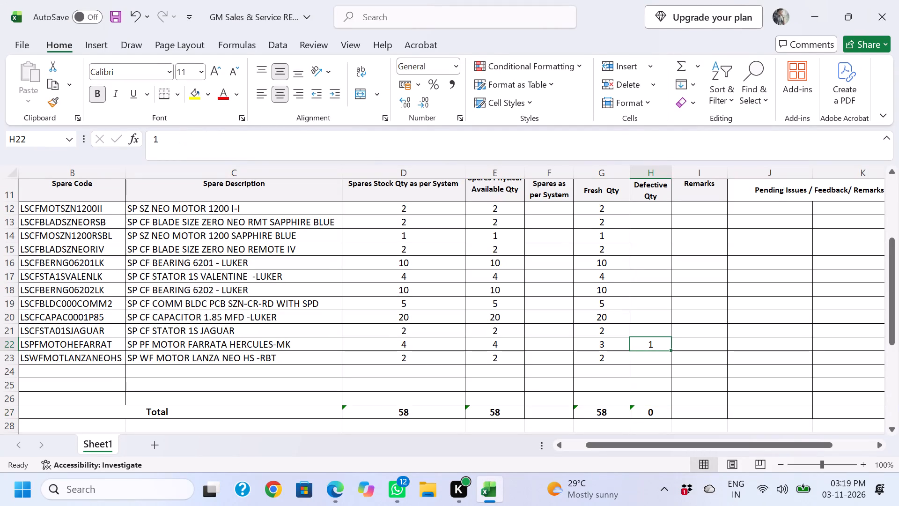
left_click(608, 348)
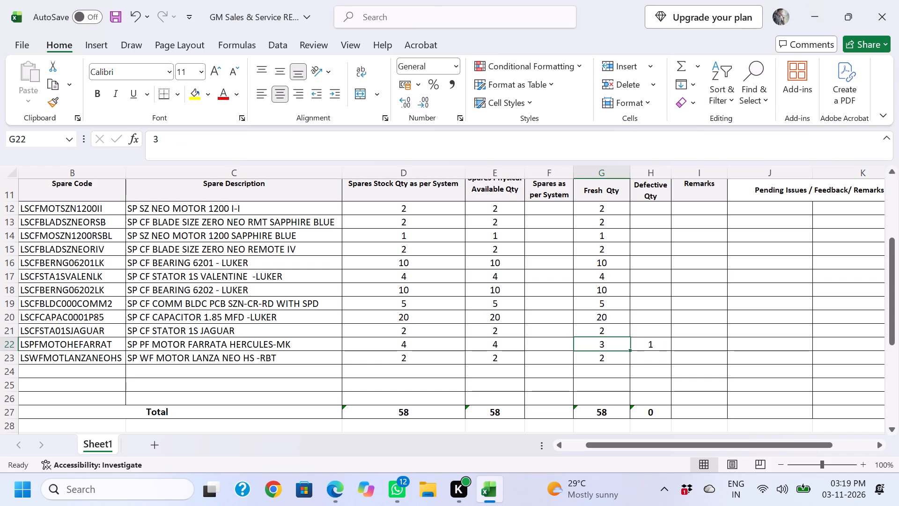
left_click(482, 340)
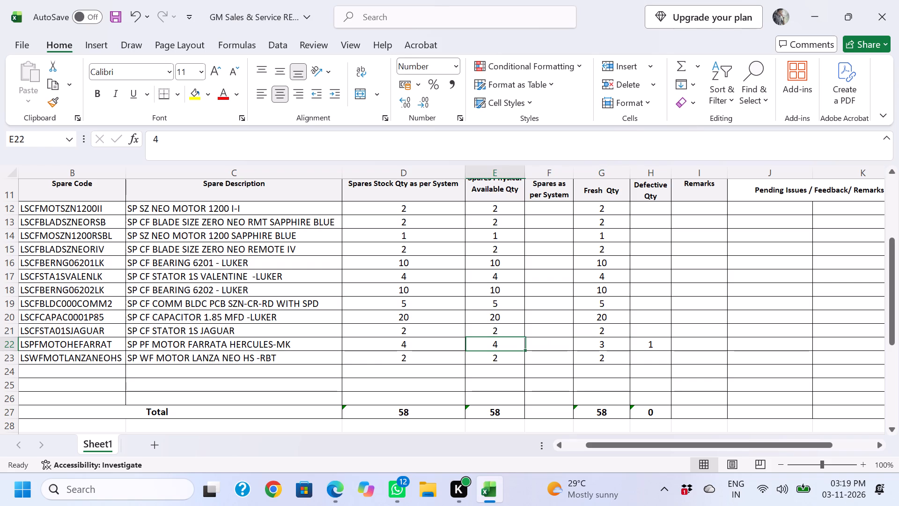
left_click(600, 342)
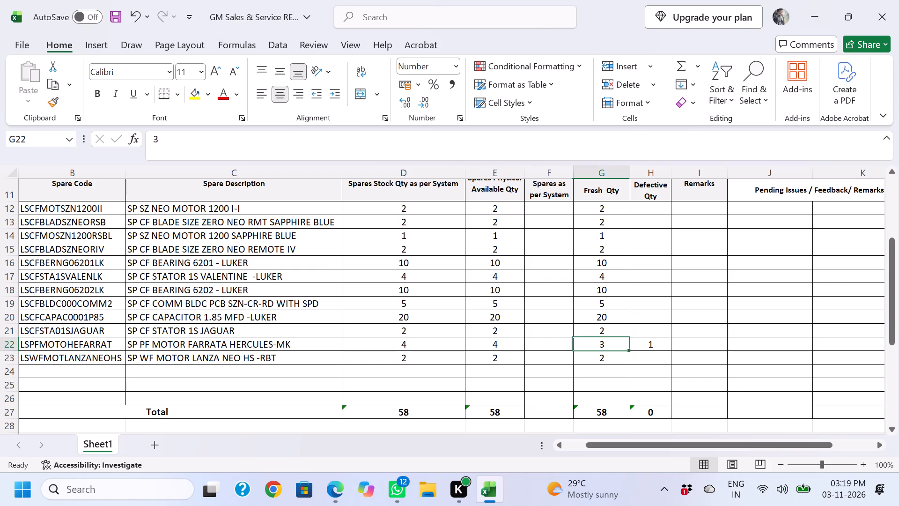
key("BackSpace")
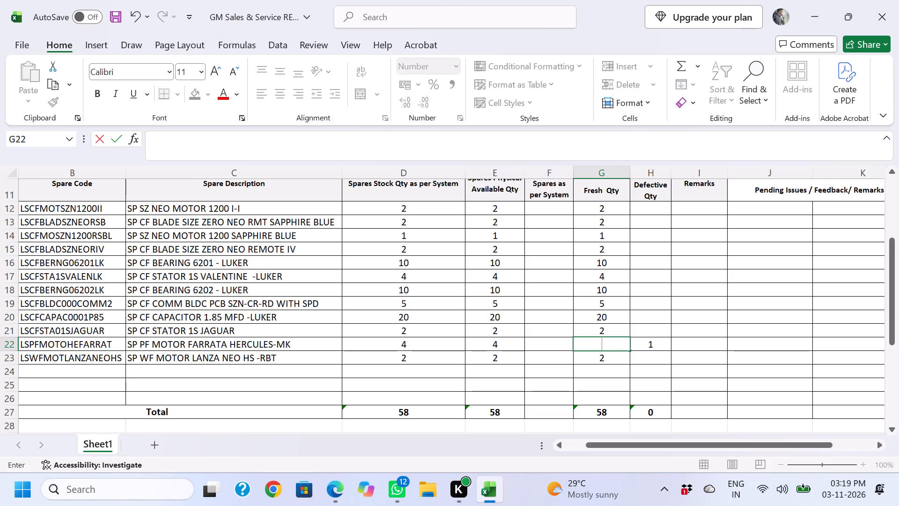
key("1")
left_click(642, 348)
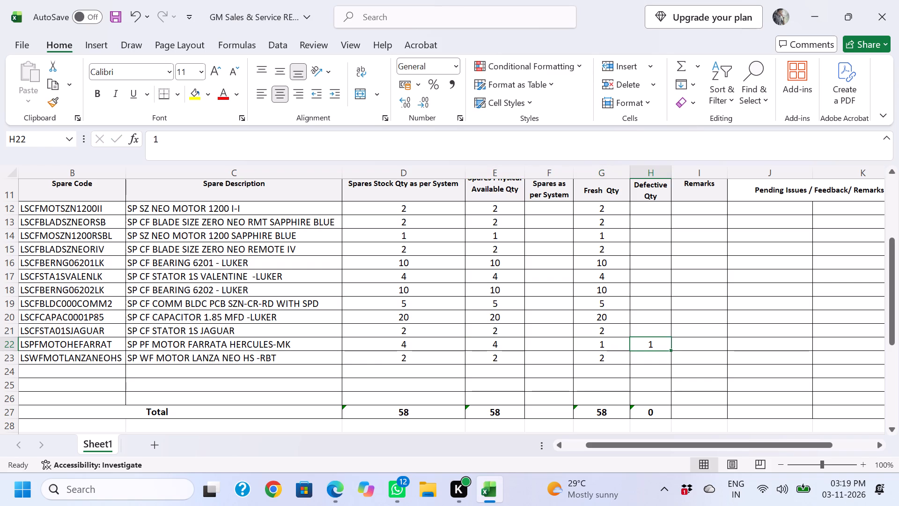
key("BackSpace")
key("3")
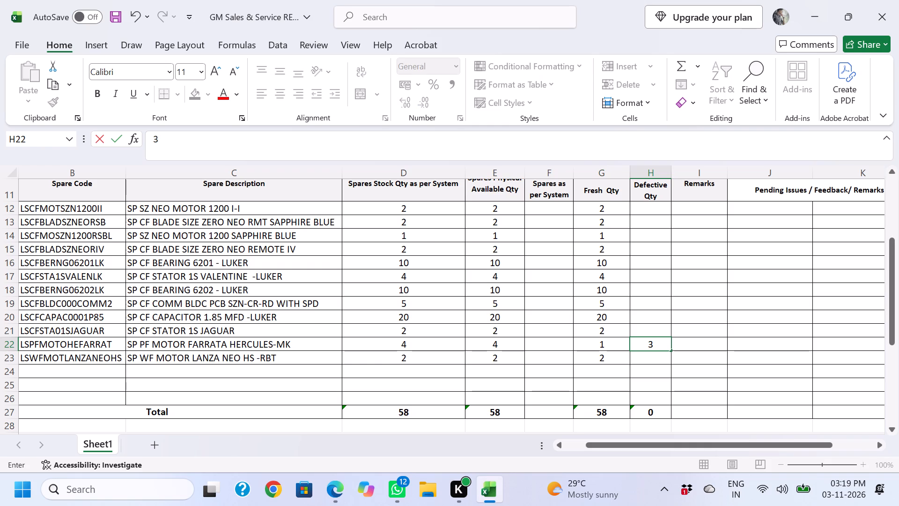
left_click(22, 41)
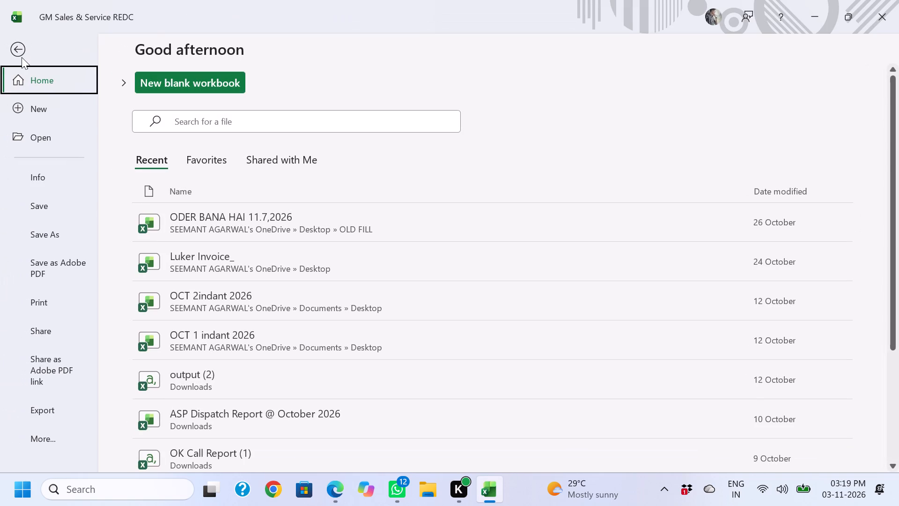
left_click(22, 51)
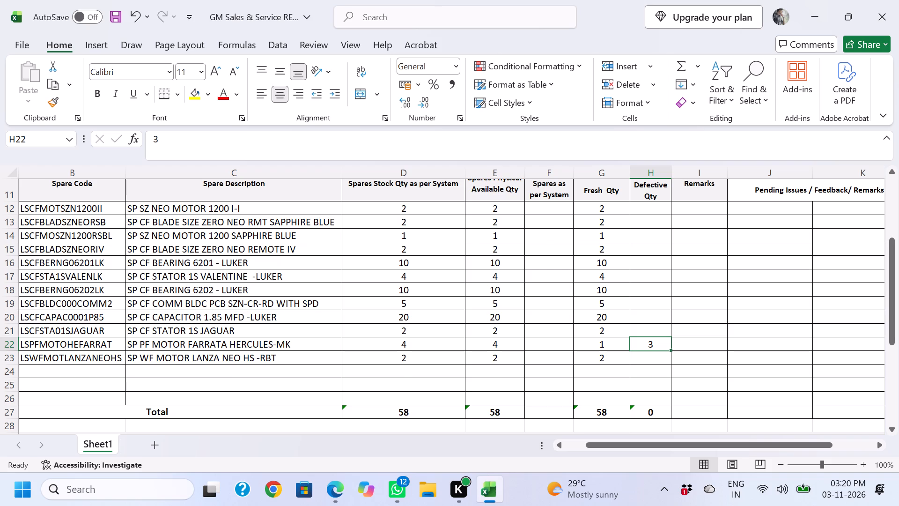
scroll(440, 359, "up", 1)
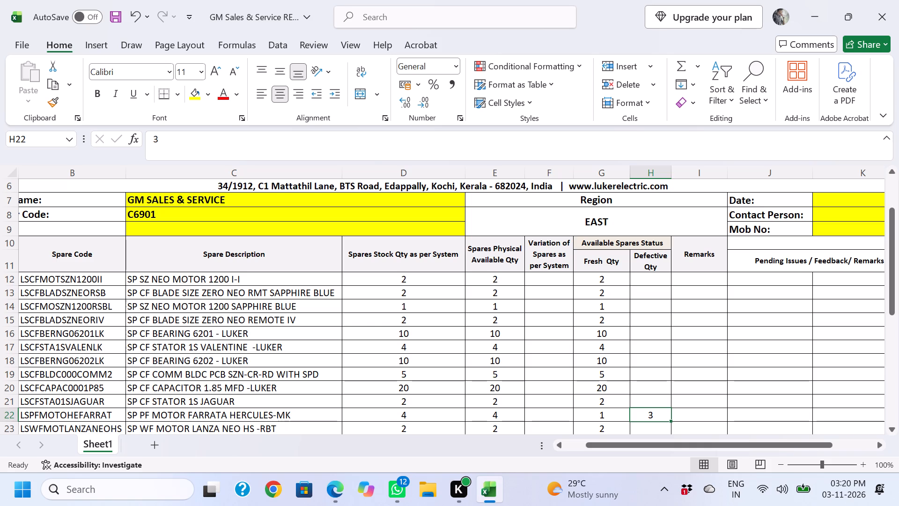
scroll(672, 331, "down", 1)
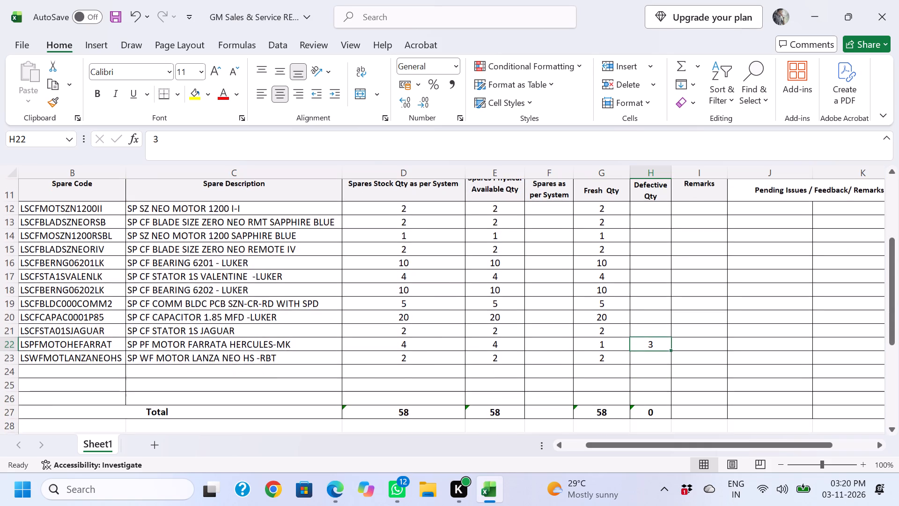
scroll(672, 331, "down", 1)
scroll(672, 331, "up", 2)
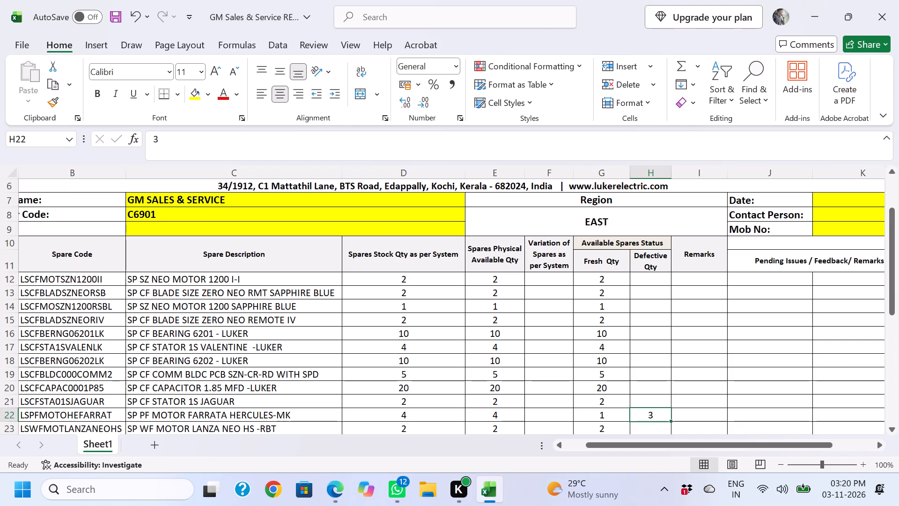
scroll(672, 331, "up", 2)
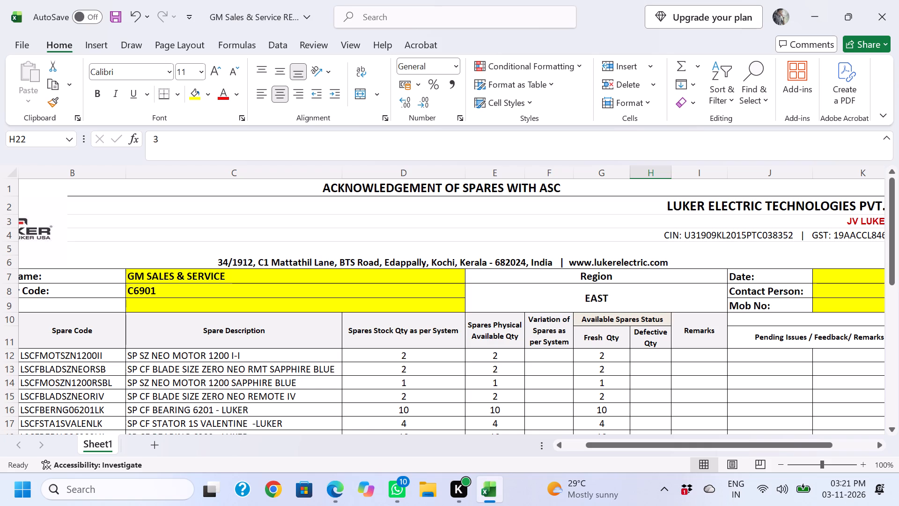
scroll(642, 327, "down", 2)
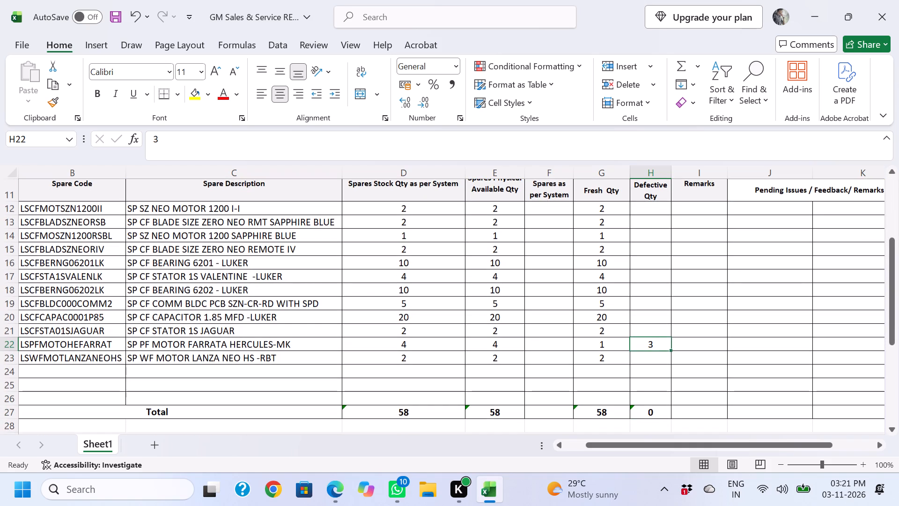
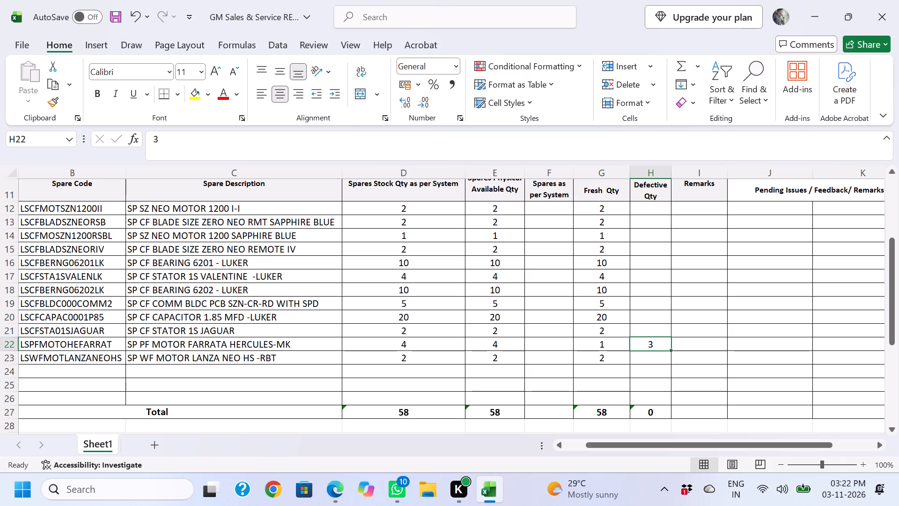
For SP WF MOTOR LANZA NEO HS -RBT, set the Defective Qty to 1 and the Fresh Qty to 1.
scroll(111, 345, "up", 1)
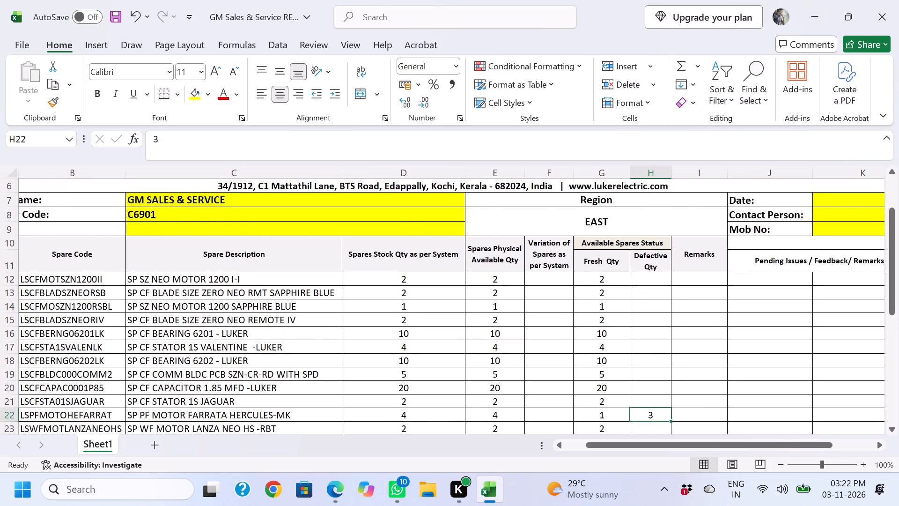
scroll(111, 345, "down", 1)
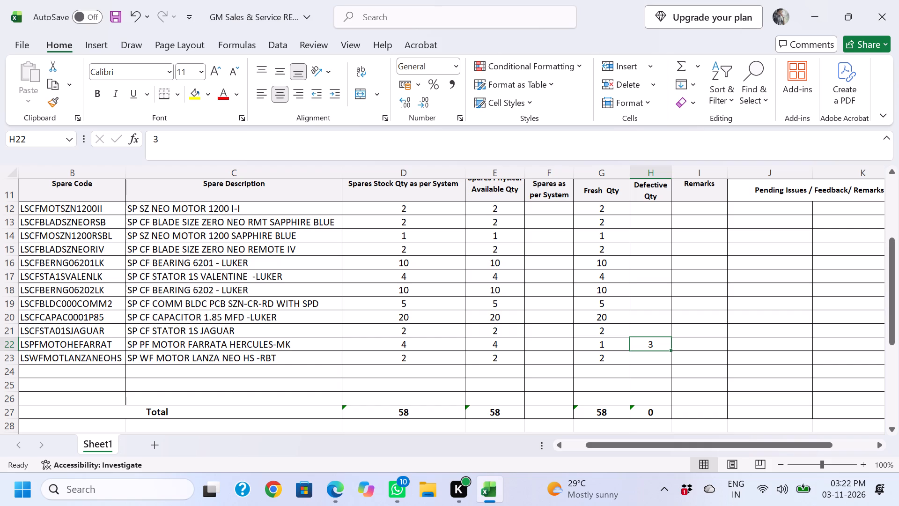
scroll(205, 333, "up", 1)
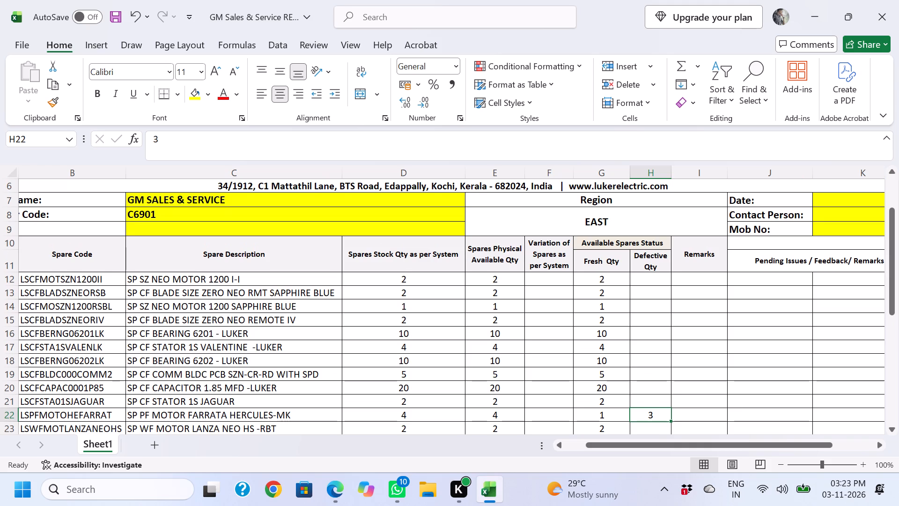
scroll(205, 333, "down", 1)
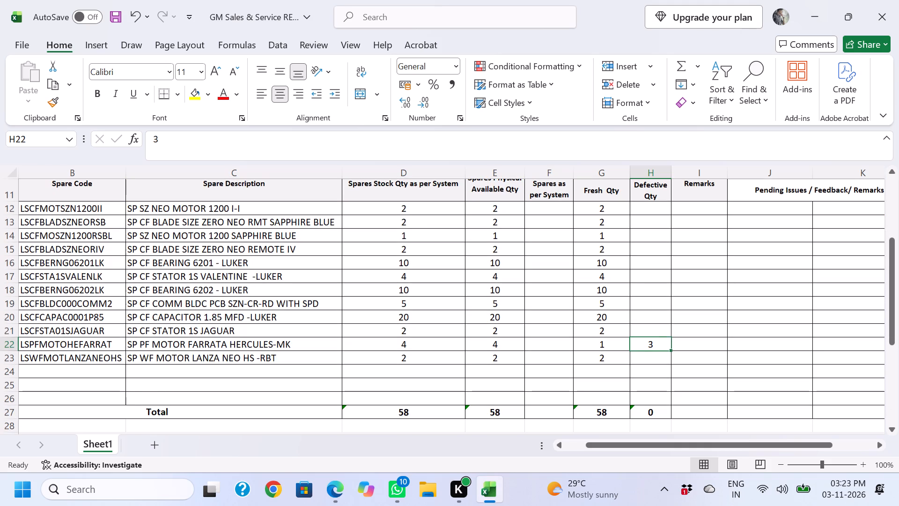
left_click(201, 357)
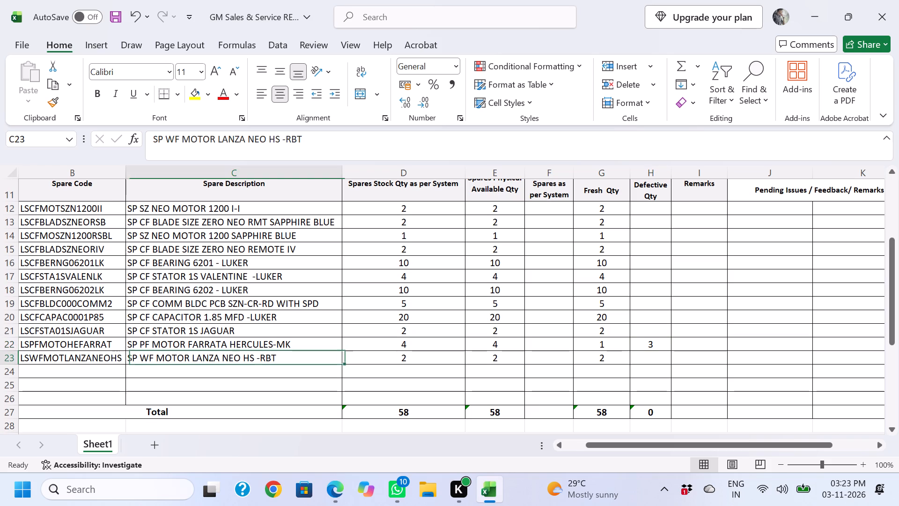
scroll(204, 355, "up", 1)
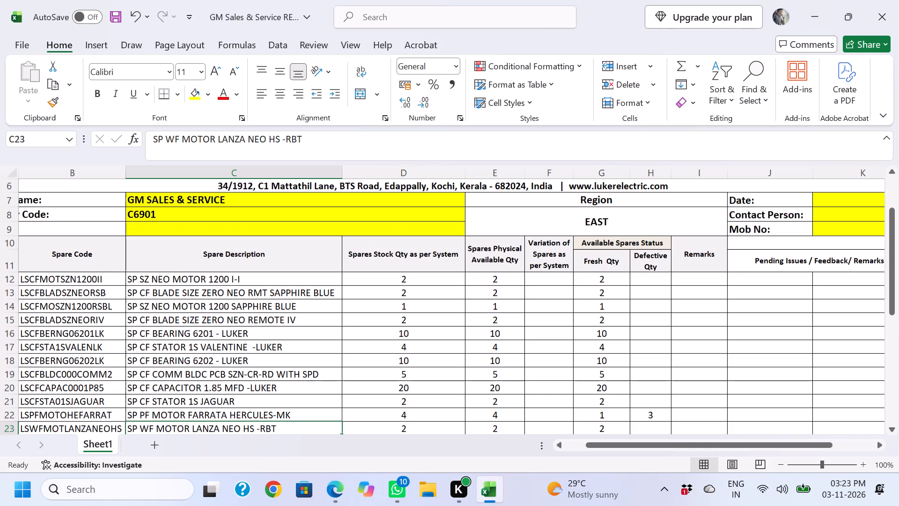
scroll(368, 333, "down", 2)
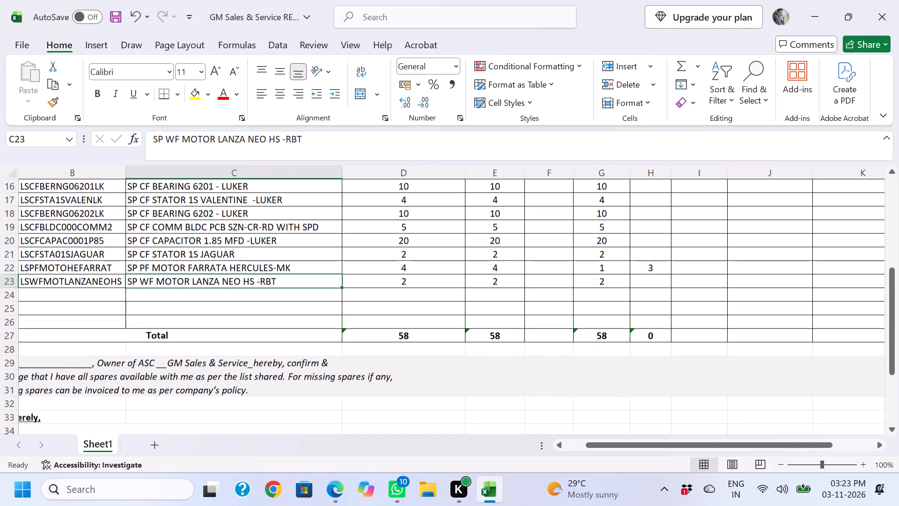
scroll(368, 333, "up", 3)
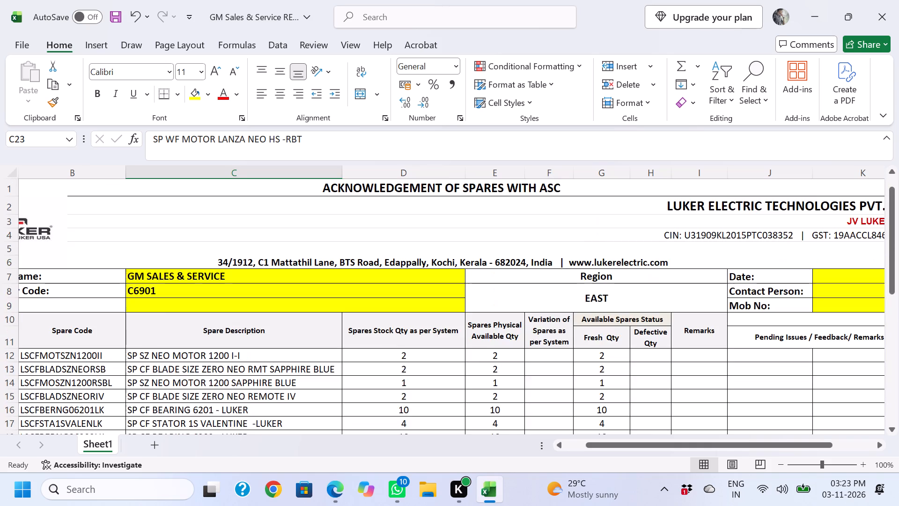
scroll(368, 333, "down", 2)
left_click(645, 361)
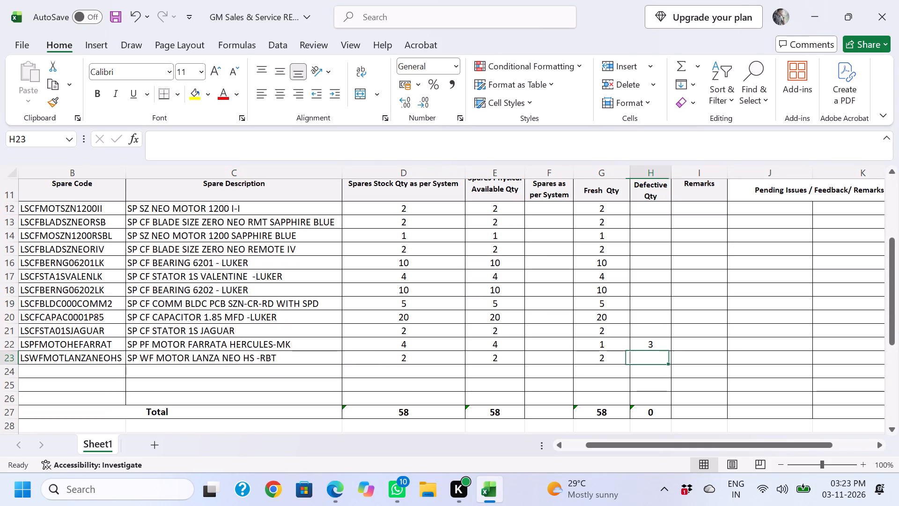
key("1")
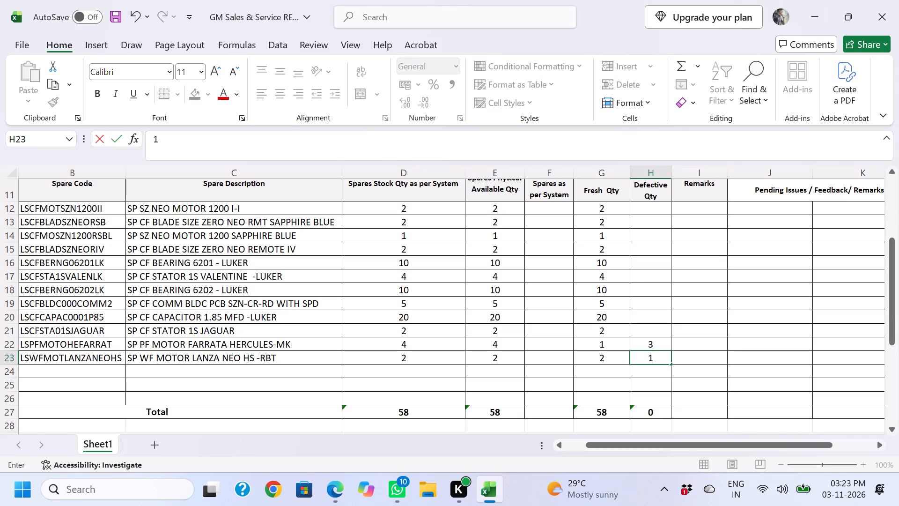
key("Left")
key("BackSpace")
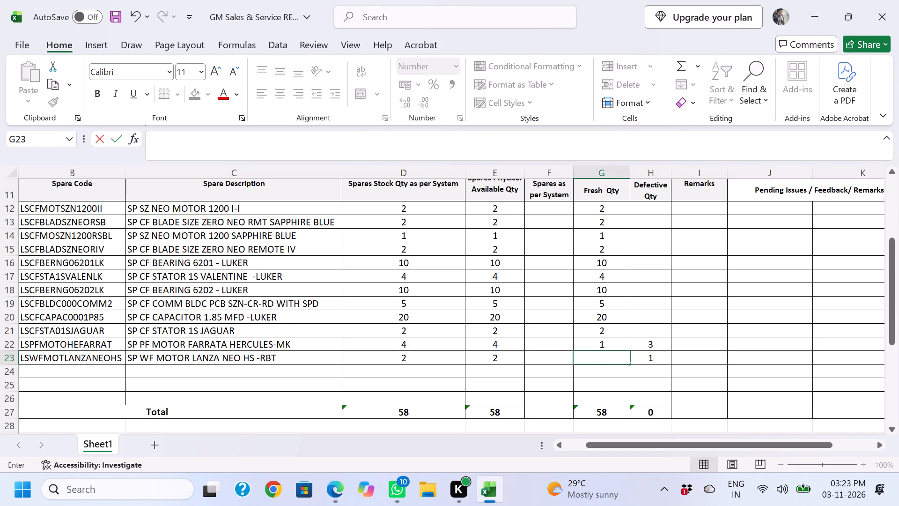
key("1")
left_click(707, 359)
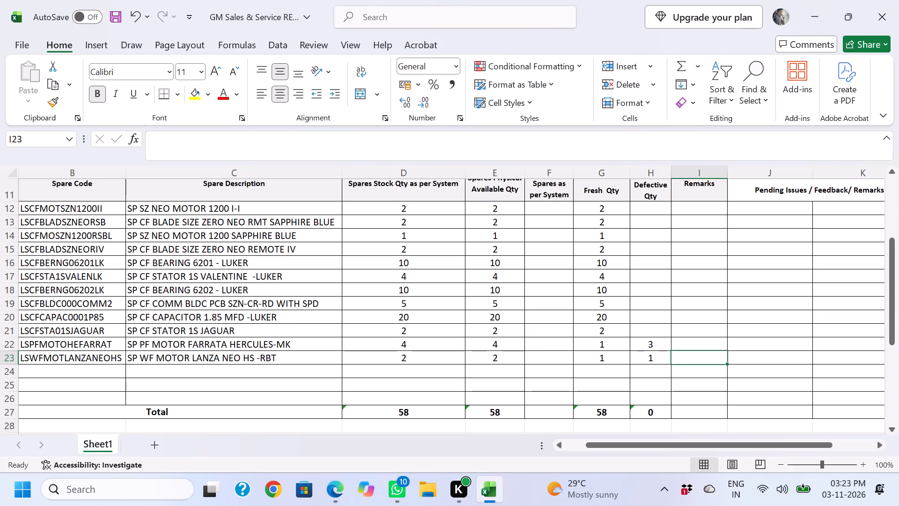
Replace the Defective Qty sum formula in the Total row with the fixed value 4.
left_click(653, 416)
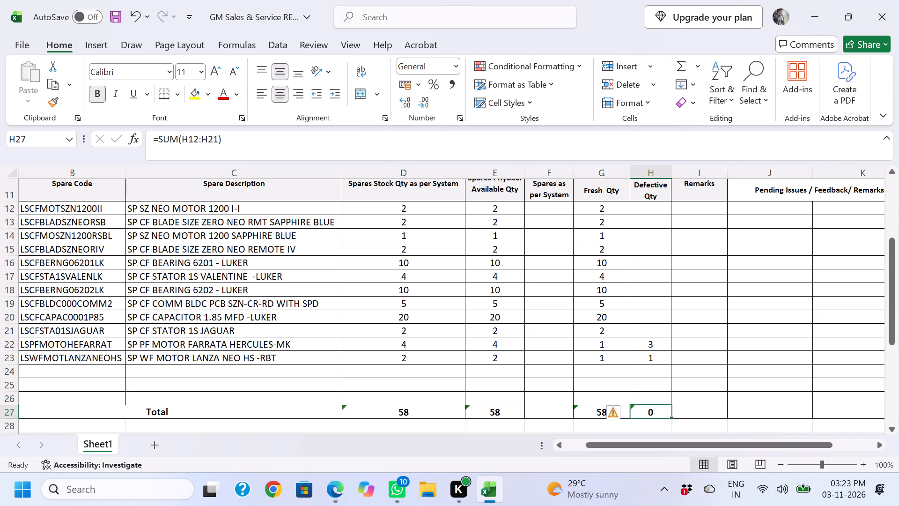
key("BackSpace")
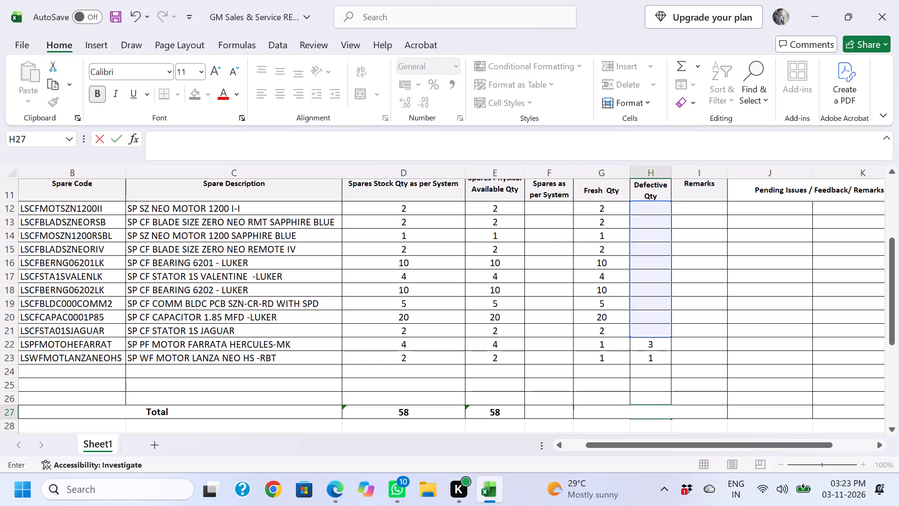
key("4")
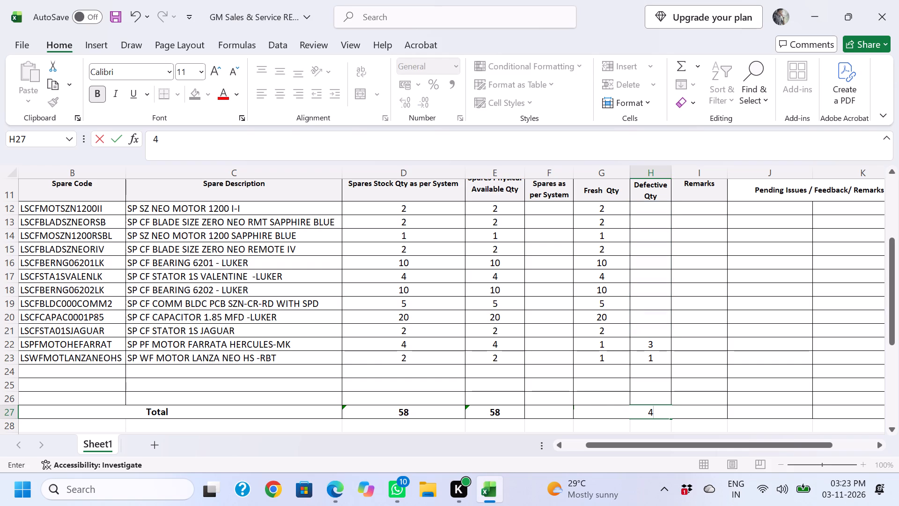
left_click(754, 302)
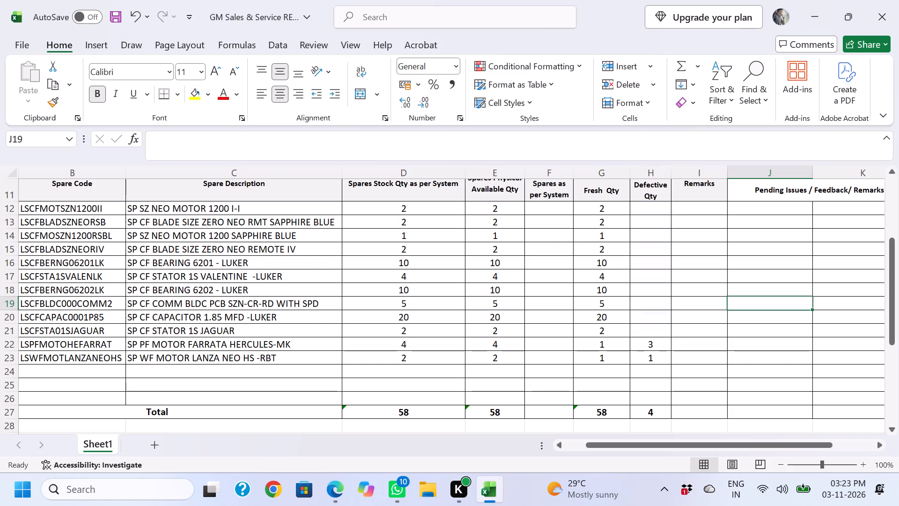
Print one copy of the active acknowledgement sheet on the HP LaserJet, A4 landscape, fitted on one page.
scroll(656, 318, "down", 1)
scroll(656, 318, "up", 4)
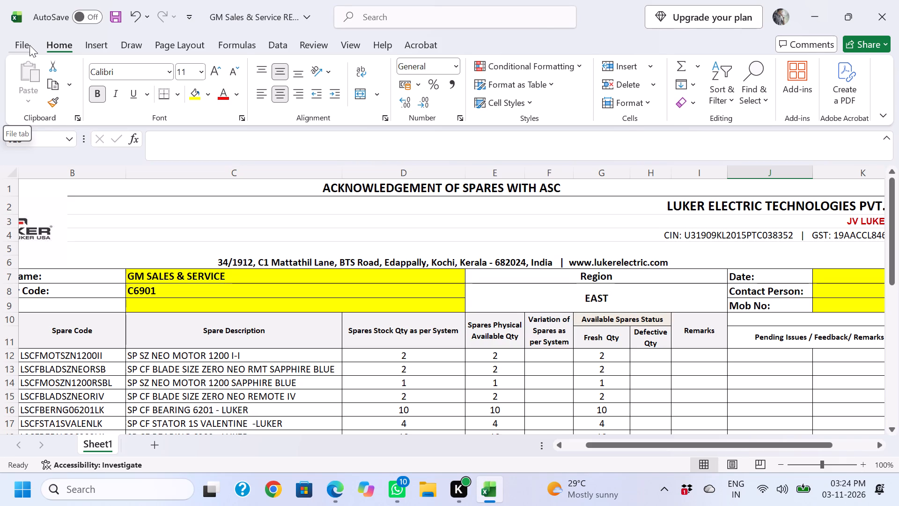
left_click(29, 45)
left_click(64, 298)
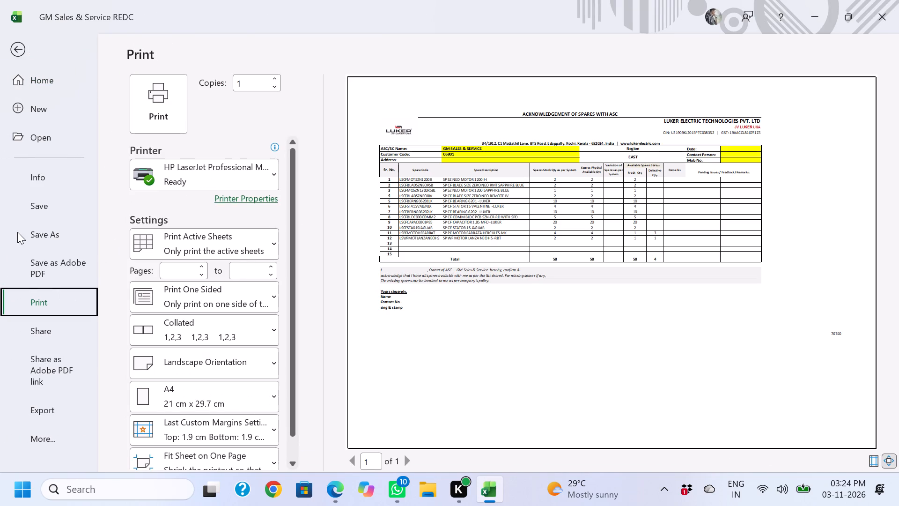
left_click(150, 107)
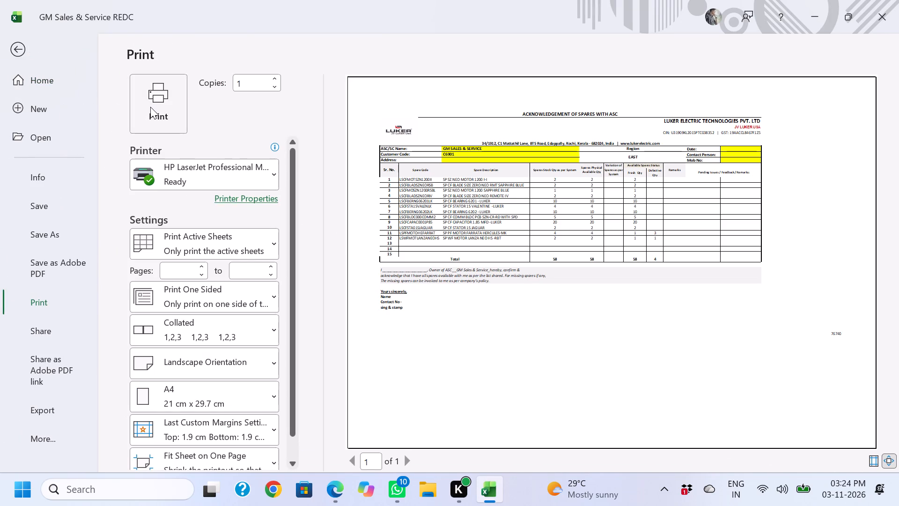
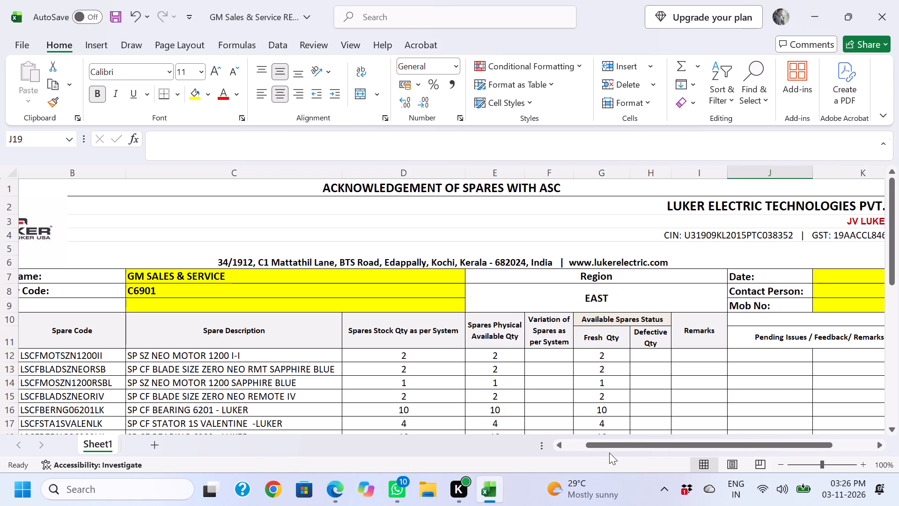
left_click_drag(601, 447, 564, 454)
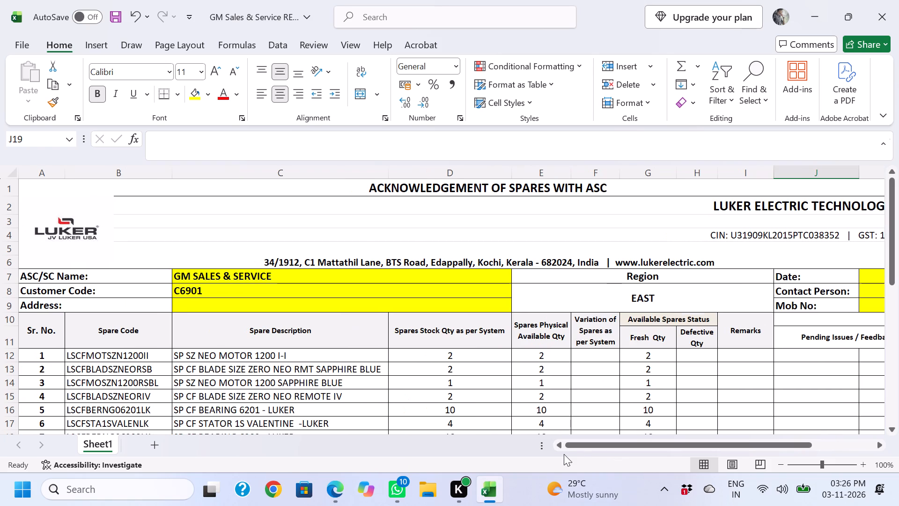
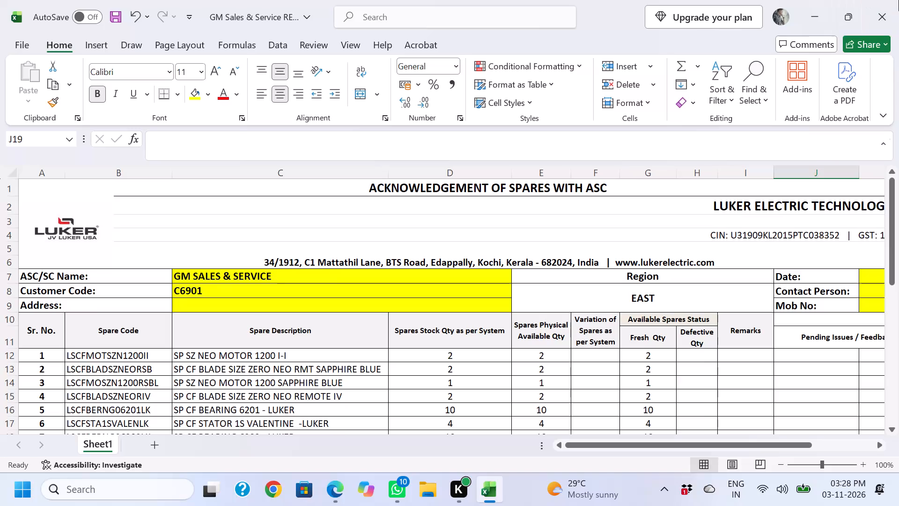
Close the GM Sales & Service acknowledgement workbook.
left_click(898, 0)
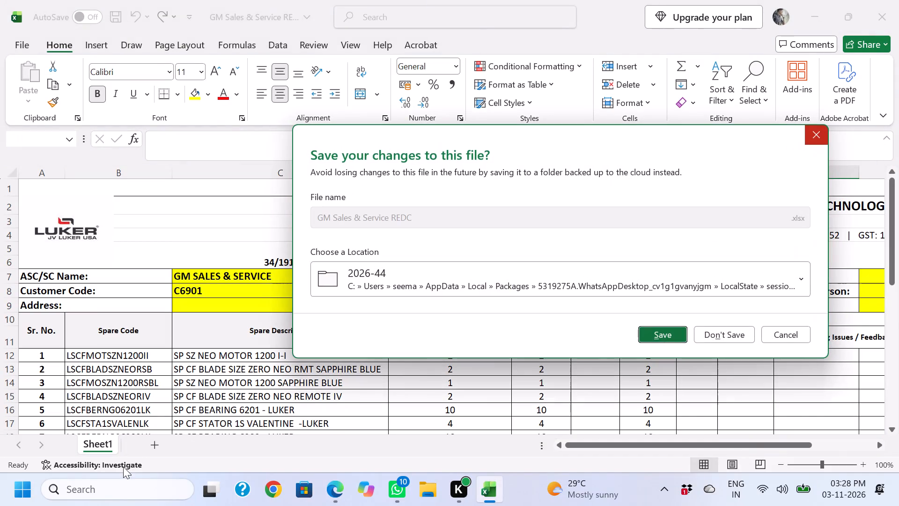